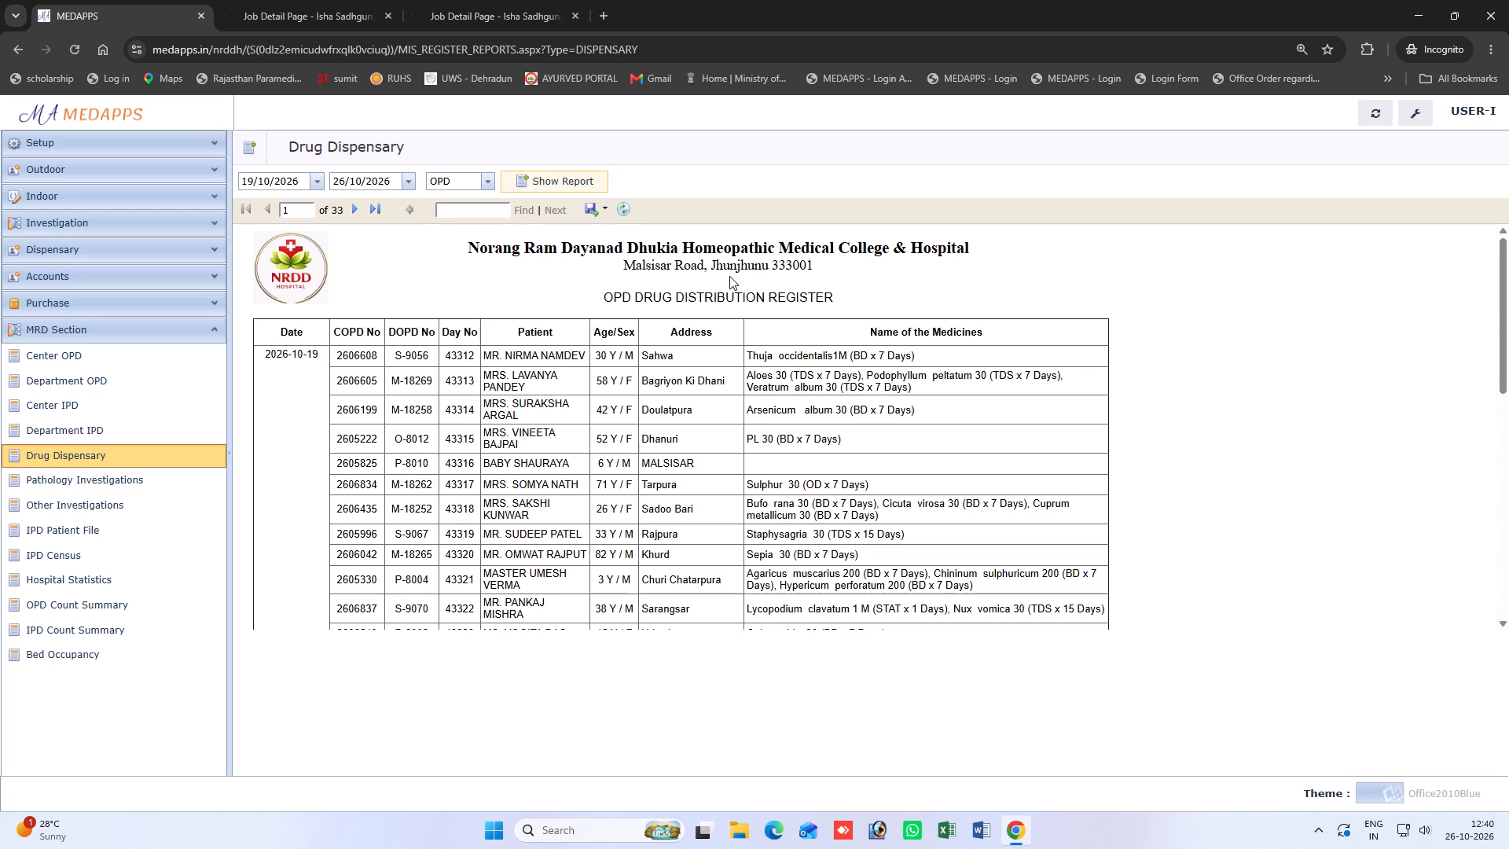
Look through the patient and medicine entries on the first page of the OPD drug distribution register.
{"action": "scroll", "coordinate": [876, 312], "scroll_direction": "down", "scroll_amount": 2}
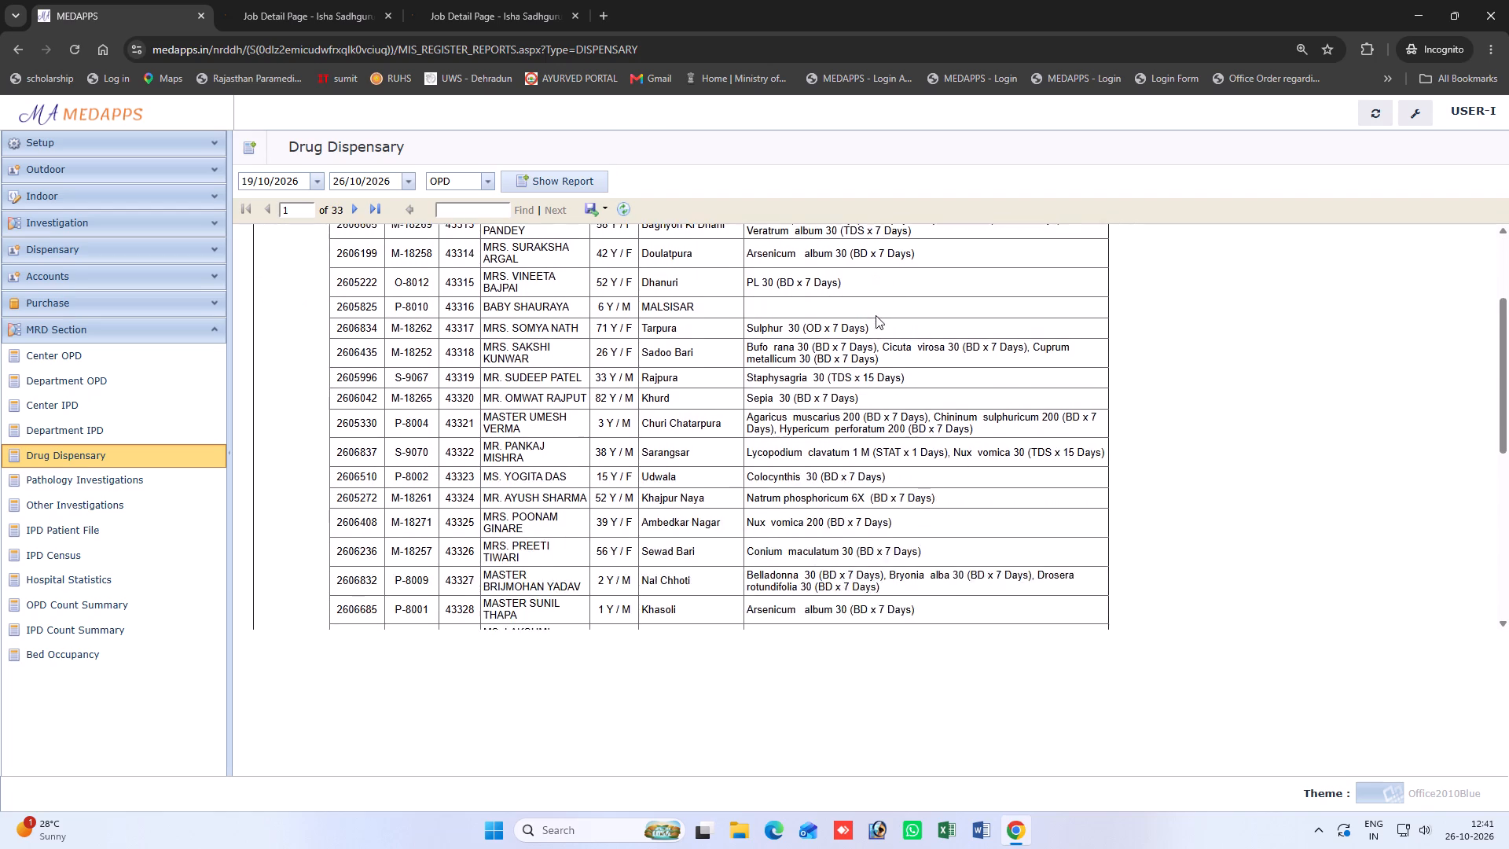
{"action": "scroll", "coordinate": [869, 311], "scroll_direction": "down", "scroll_amount": 8}
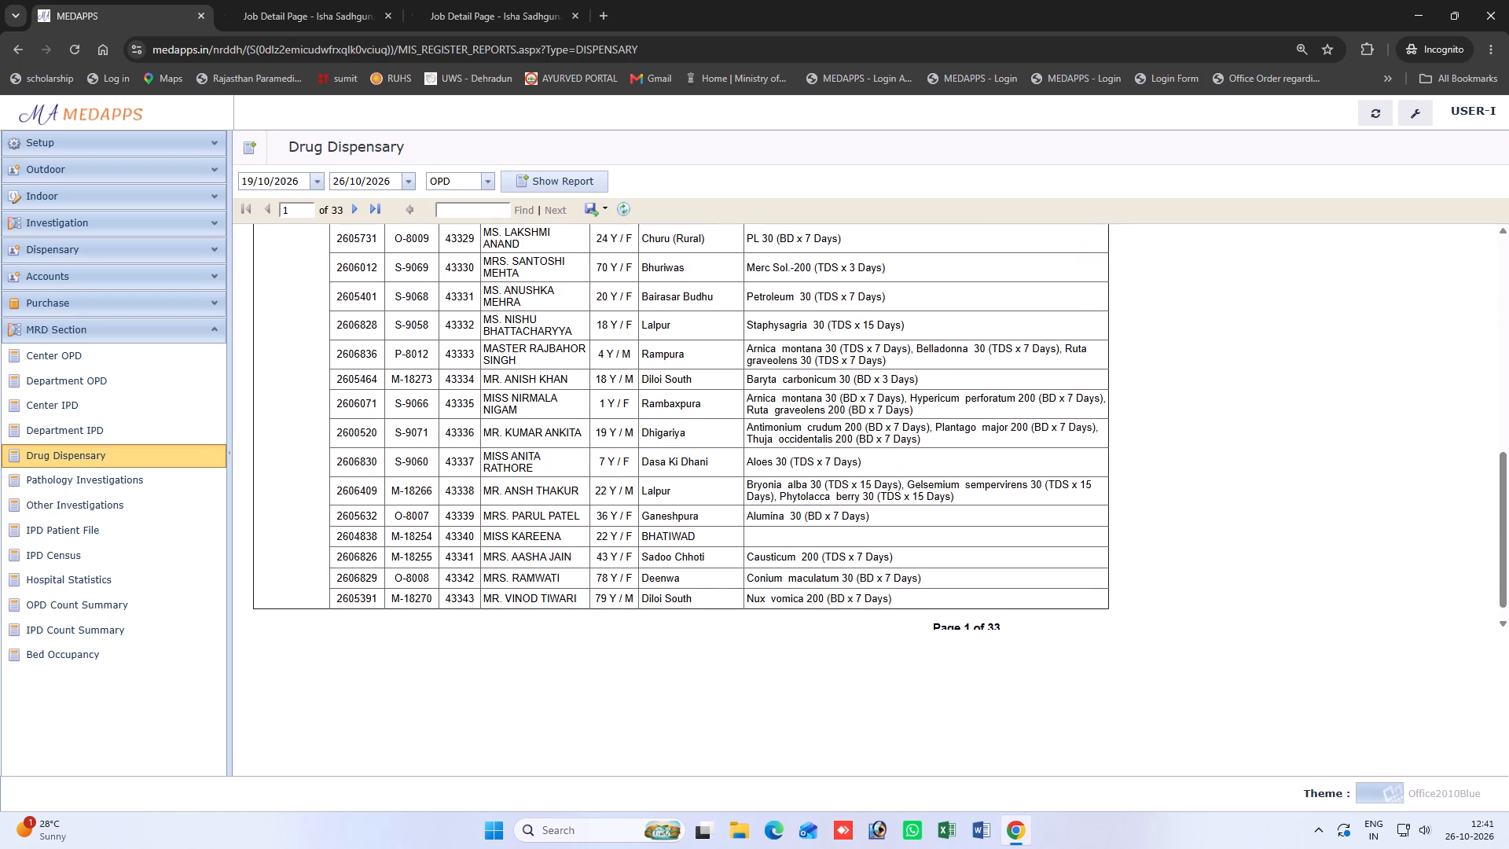
{"action": "scroll", "coordinate": [877, 301], "scroll_direction": "down", "scroll_amount": 1}
{"action": "scroll", "coordinate": [877, 301], "scroll_direction": "up", "scroll_amount": 9}
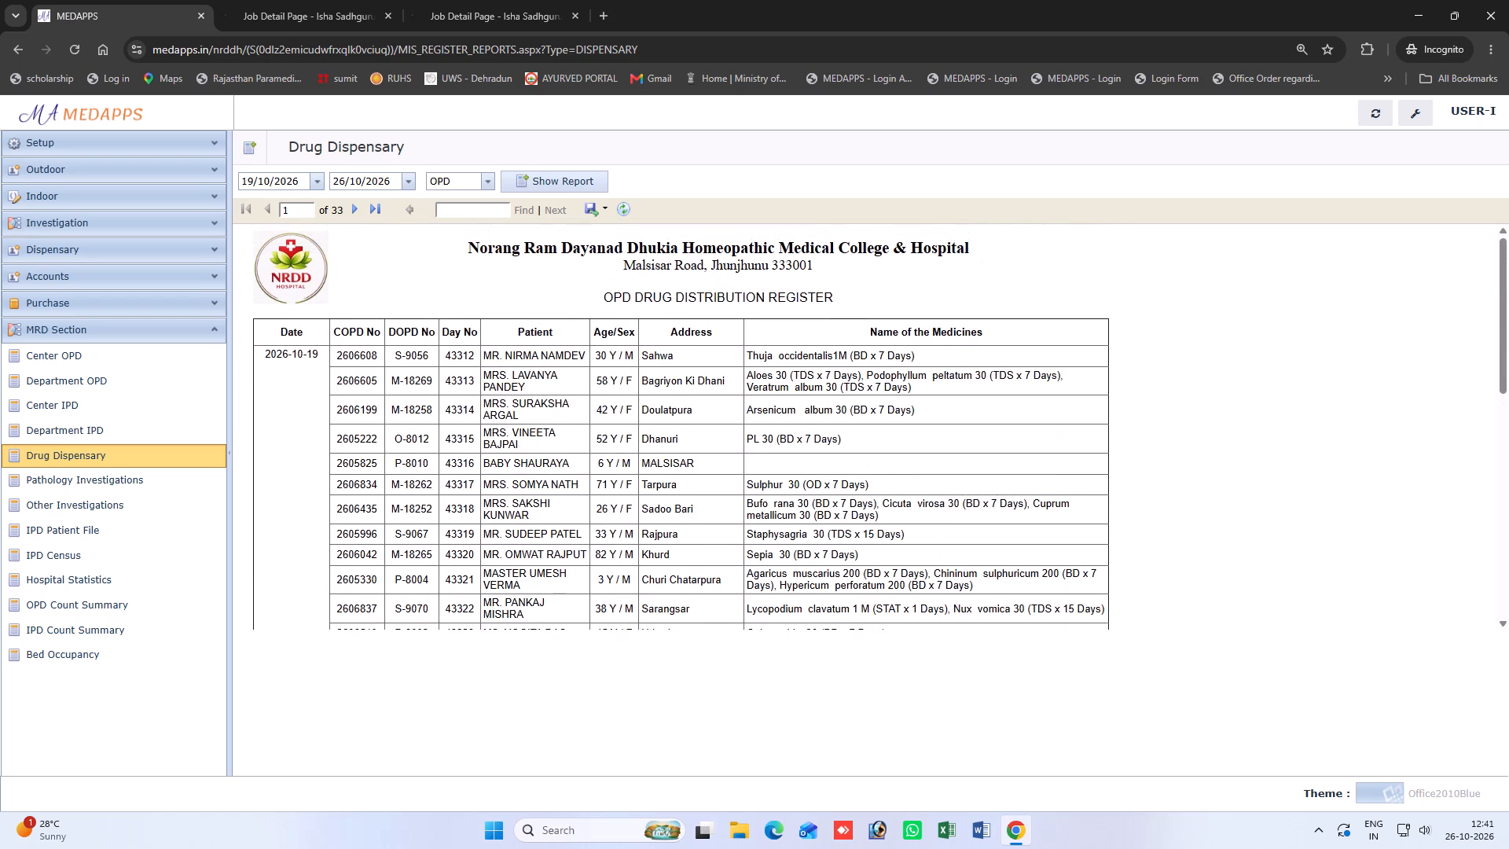
{"action": "scroll", "coordinate": [877, 301], "scroll_direction": "up", "scroll_amount": 5}
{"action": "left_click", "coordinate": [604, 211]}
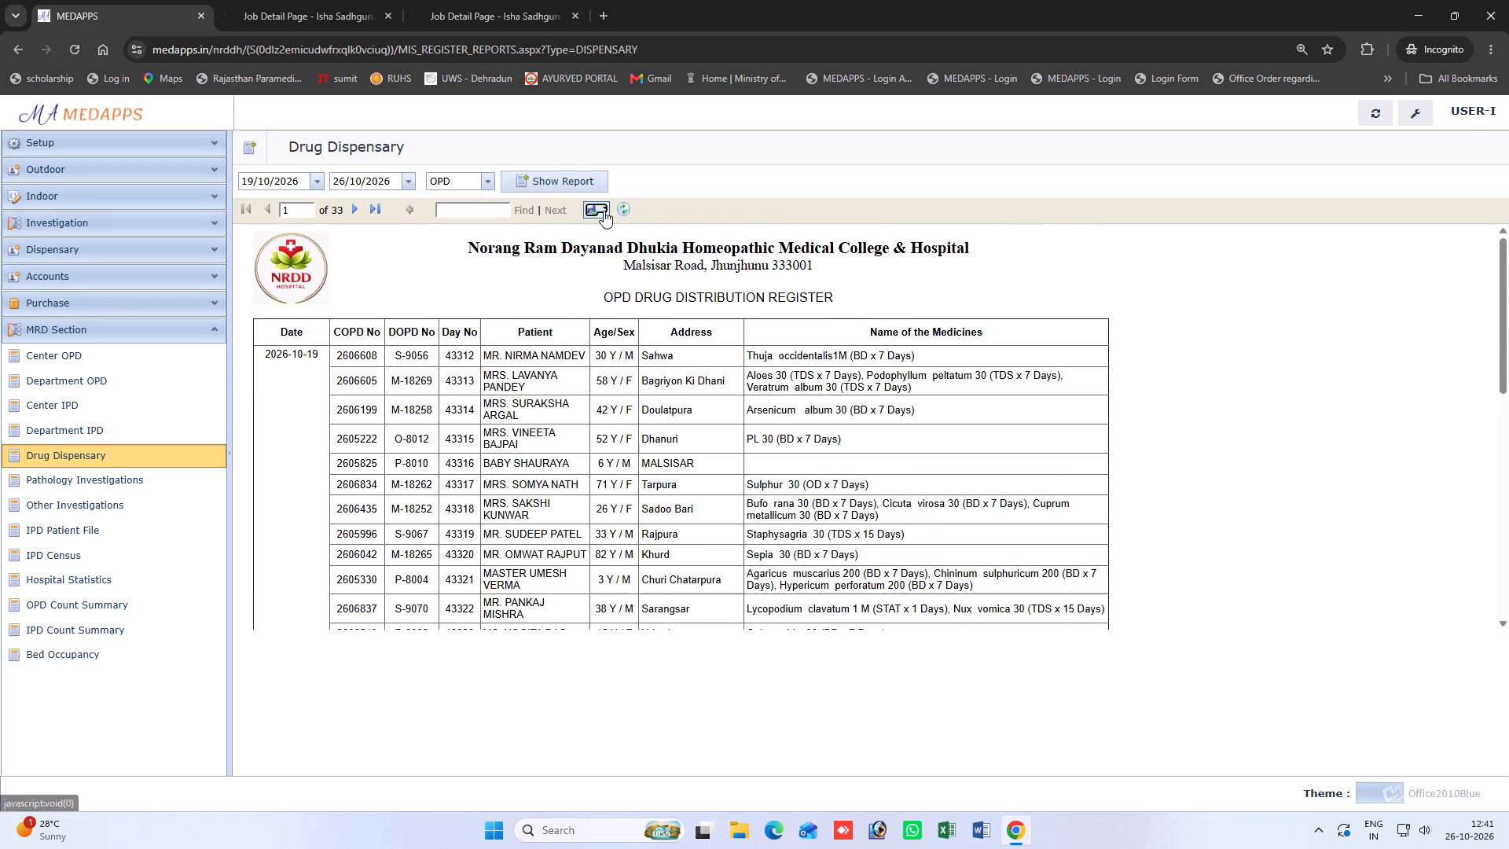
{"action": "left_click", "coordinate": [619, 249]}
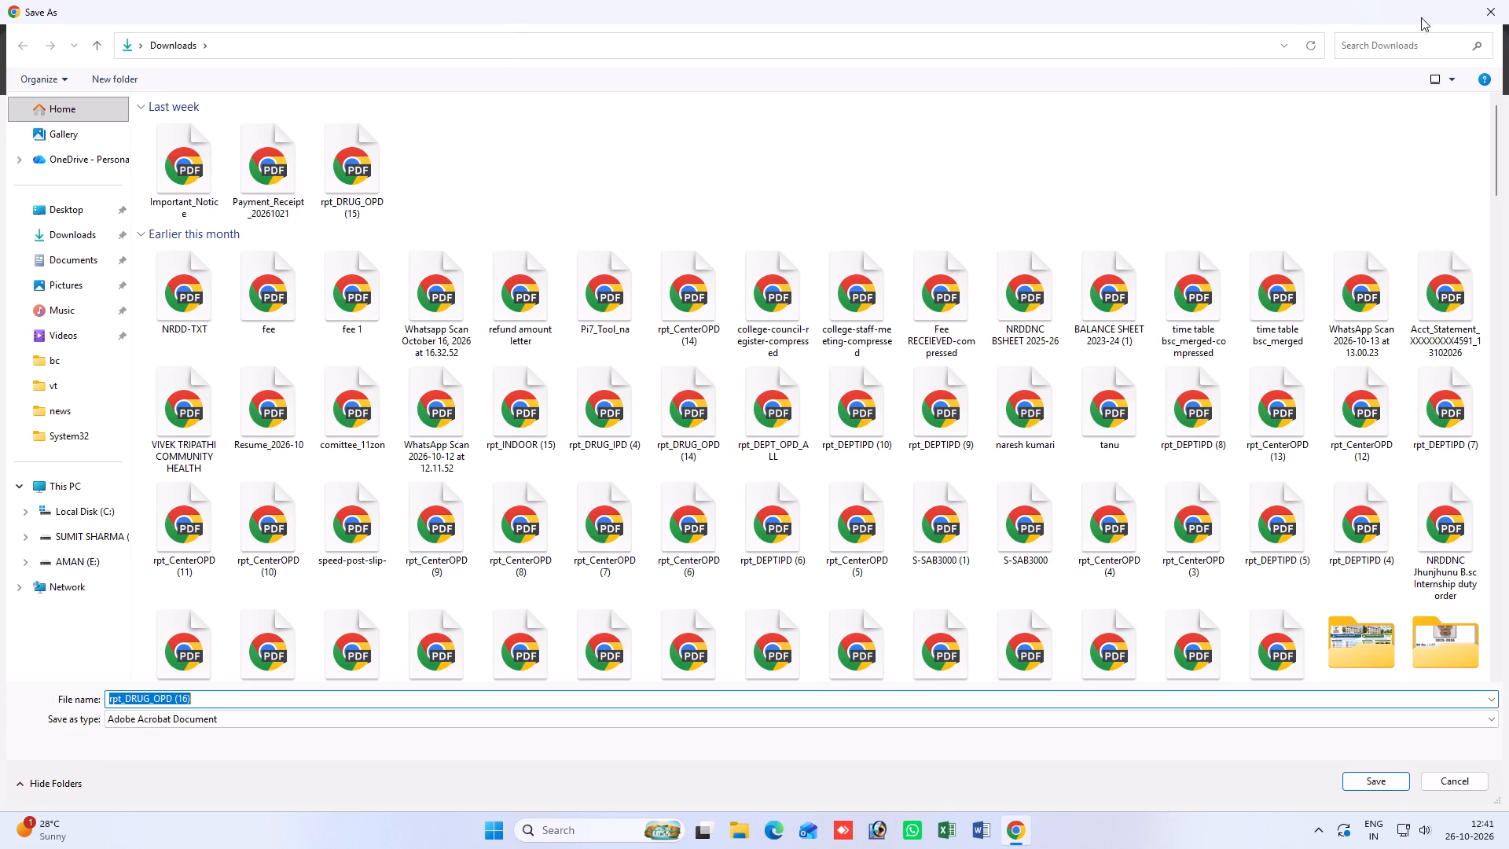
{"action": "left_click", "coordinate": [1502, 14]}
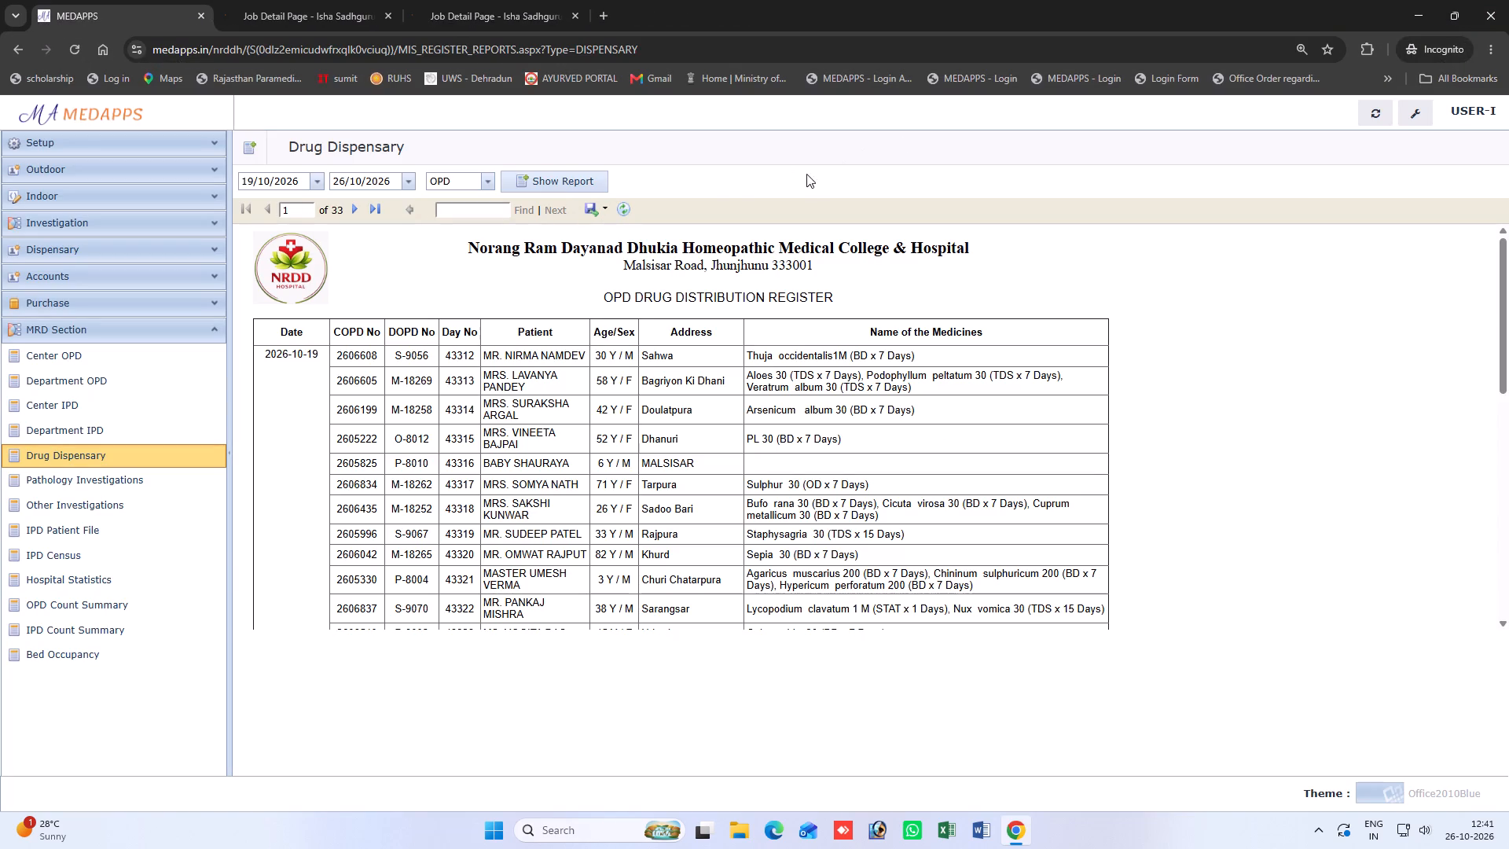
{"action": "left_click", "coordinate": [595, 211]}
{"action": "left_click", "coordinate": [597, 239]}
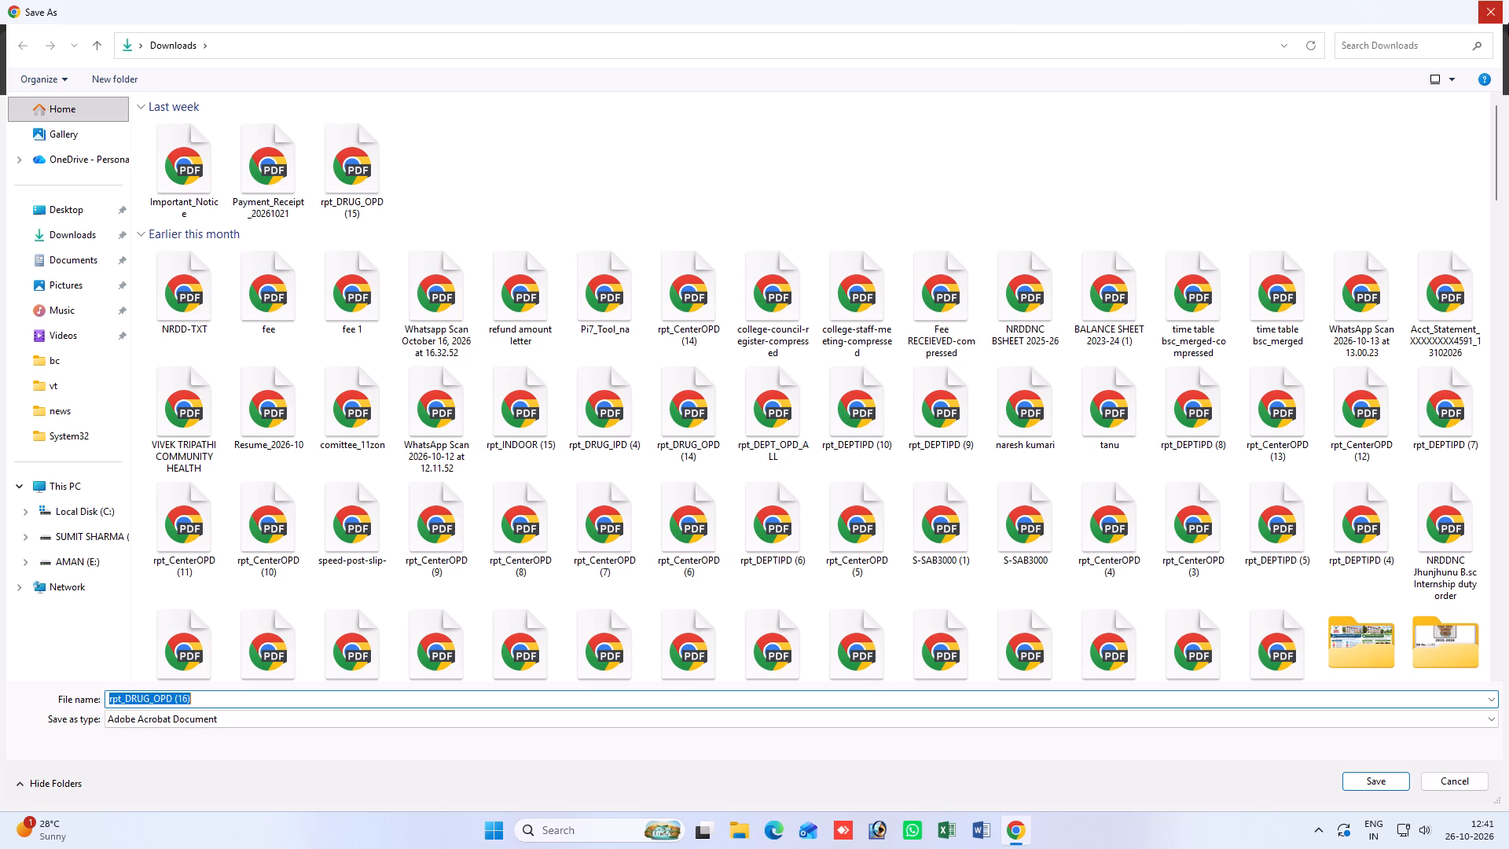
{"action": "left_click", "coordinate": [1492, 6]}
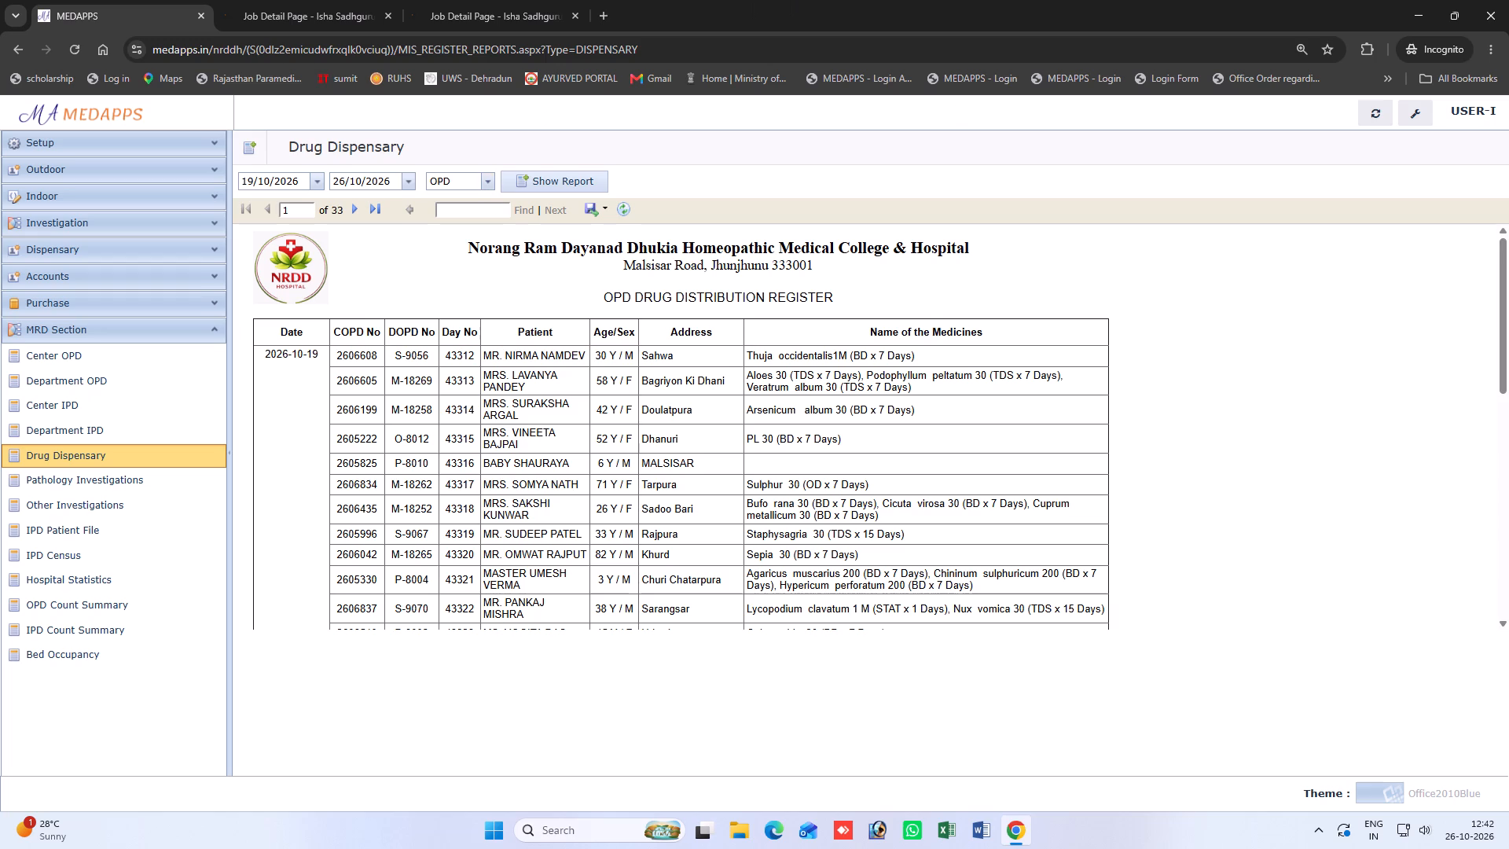
Export the OPD drug distribution register as a PDF and save it in Downloads under the suggested name.
{"action": "left_click", "coordinate": [591, 215]}
{"action": "left_click", "coordinate": [602, 246]}
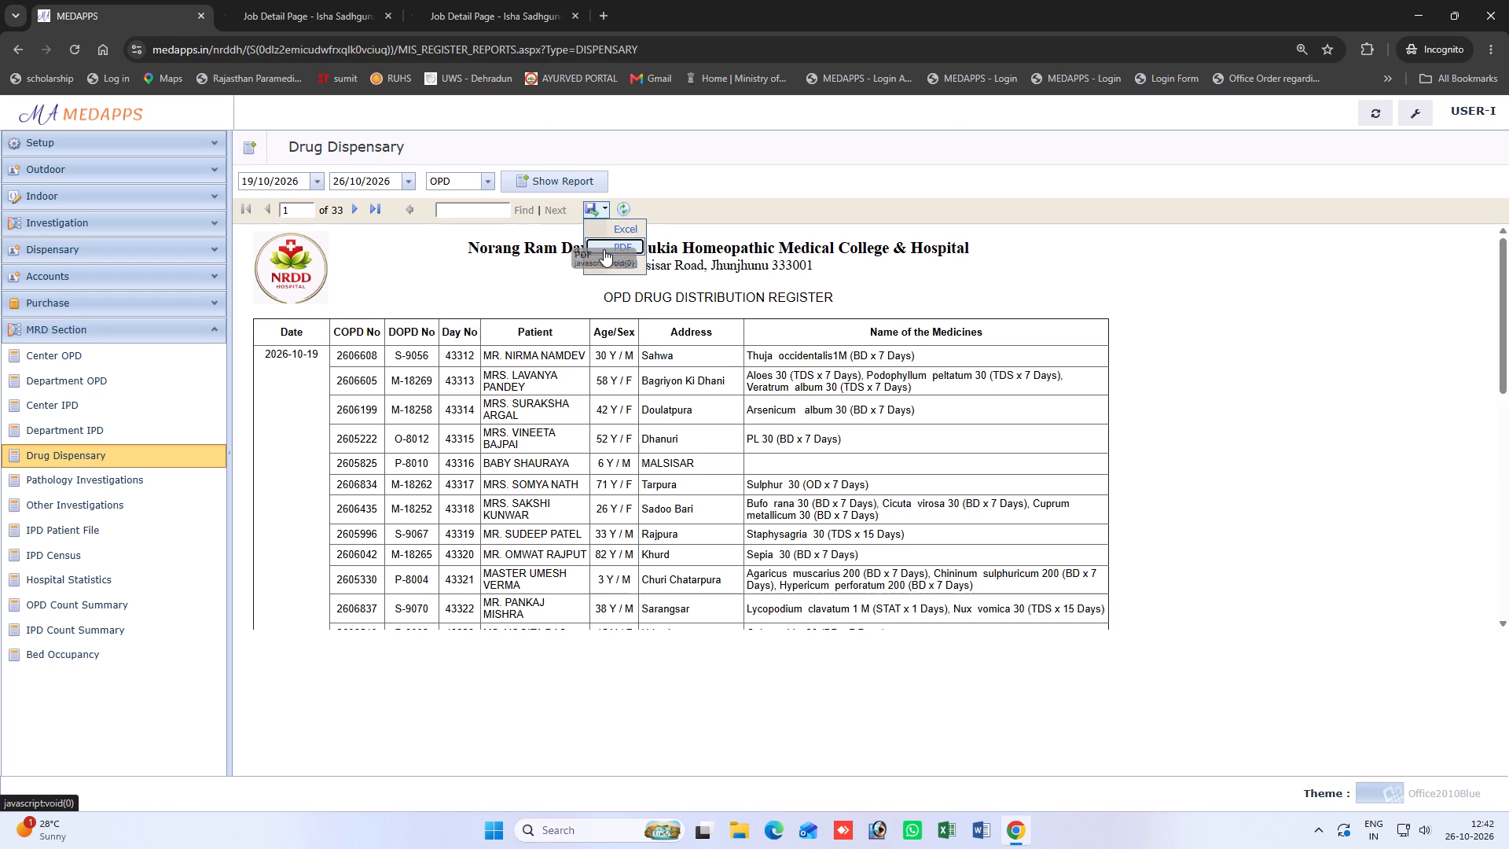
{"action": "left_click", "coordinate": [604, 244]}
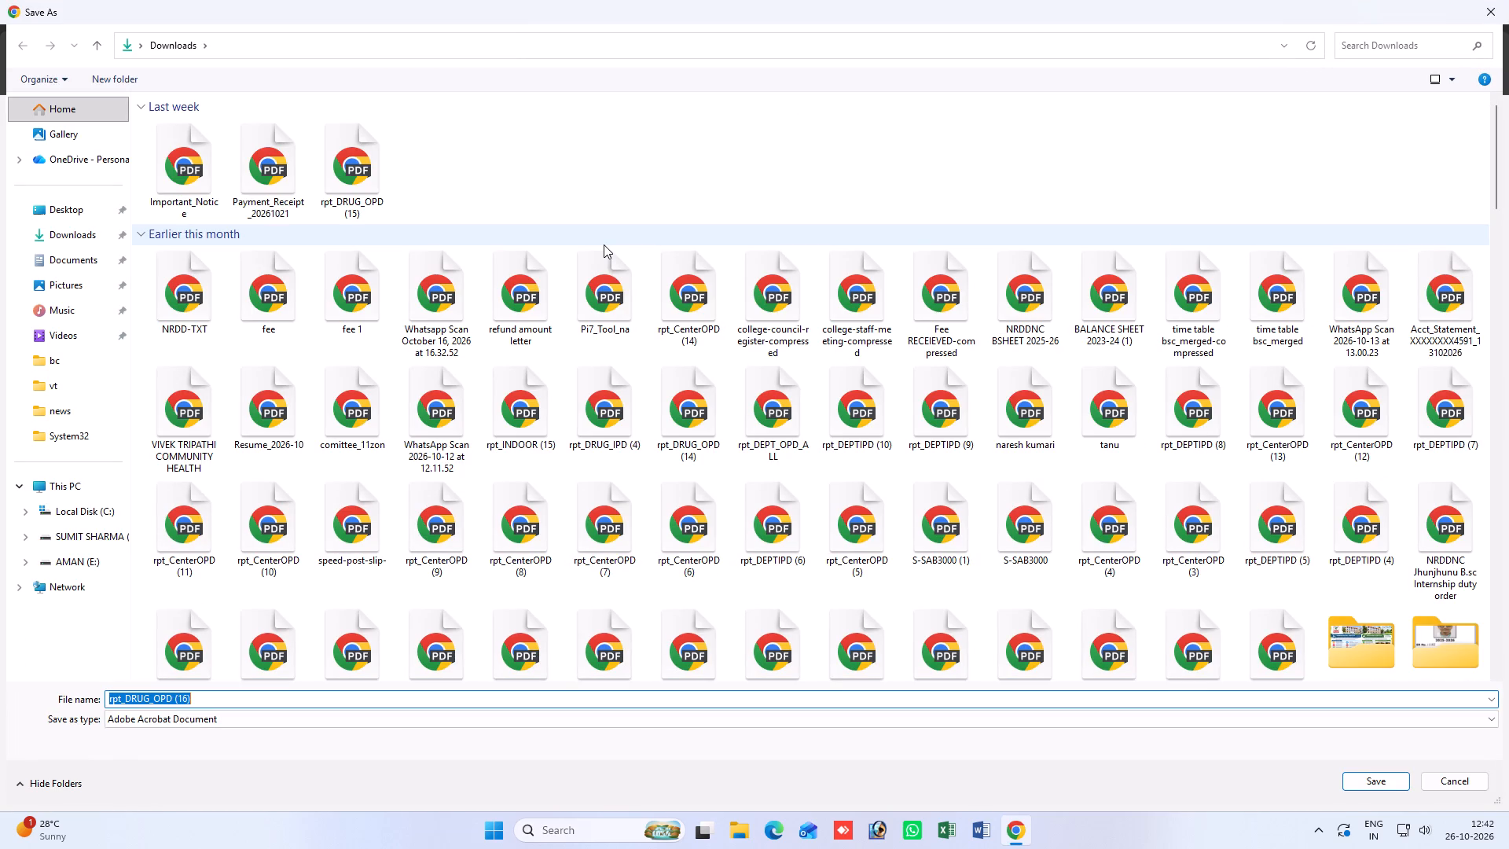
{"action": "key", "text": "Return"}
{"action": "key", "text": "Return"}
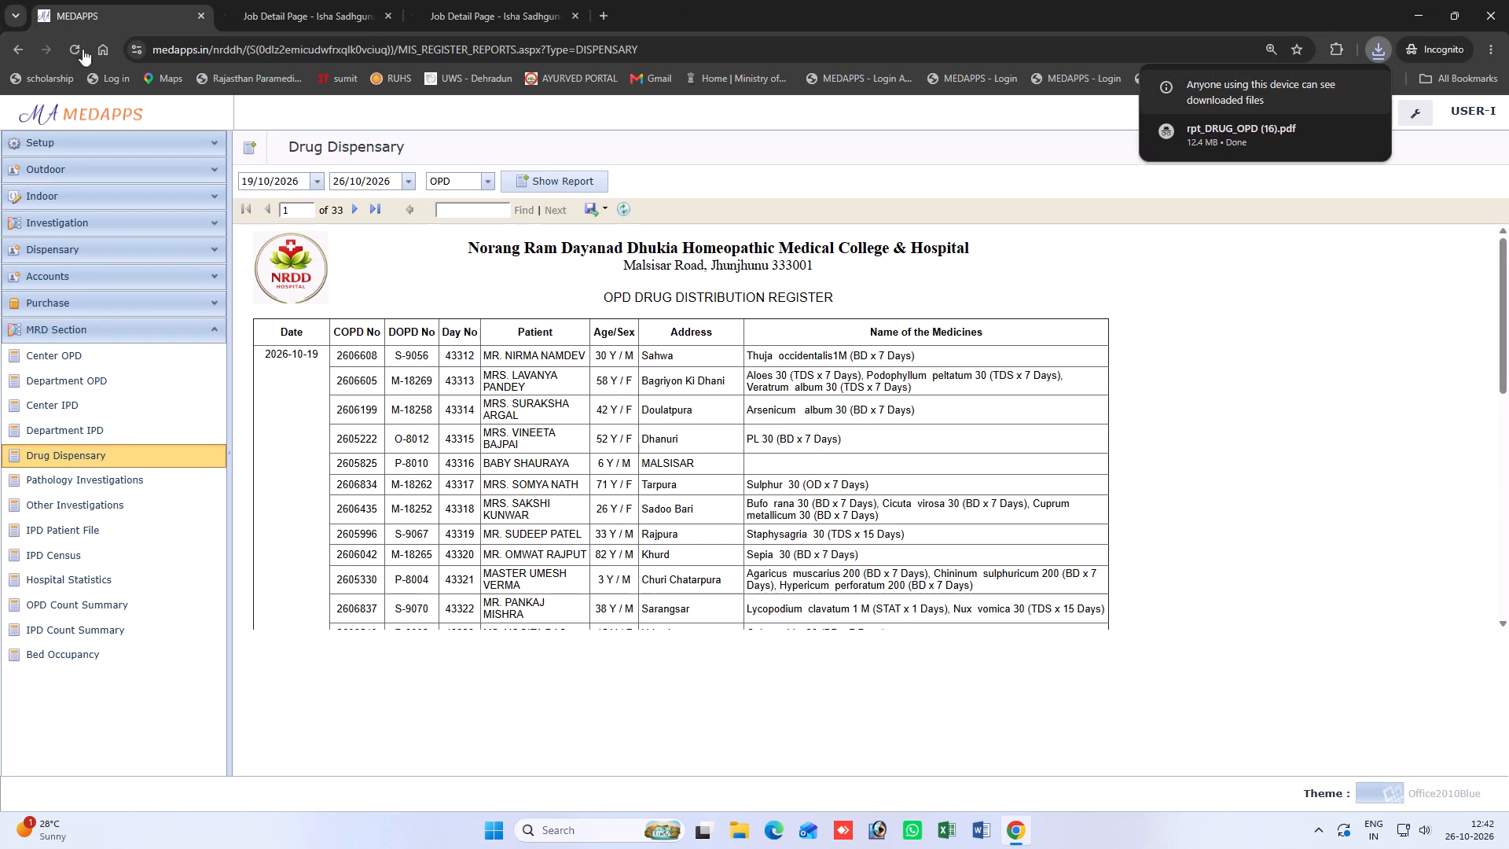
Open the downloaded register PDF and print all its pages on both sides of the paper.
{"action": "left_click", "coordinate": [1298, 134]}
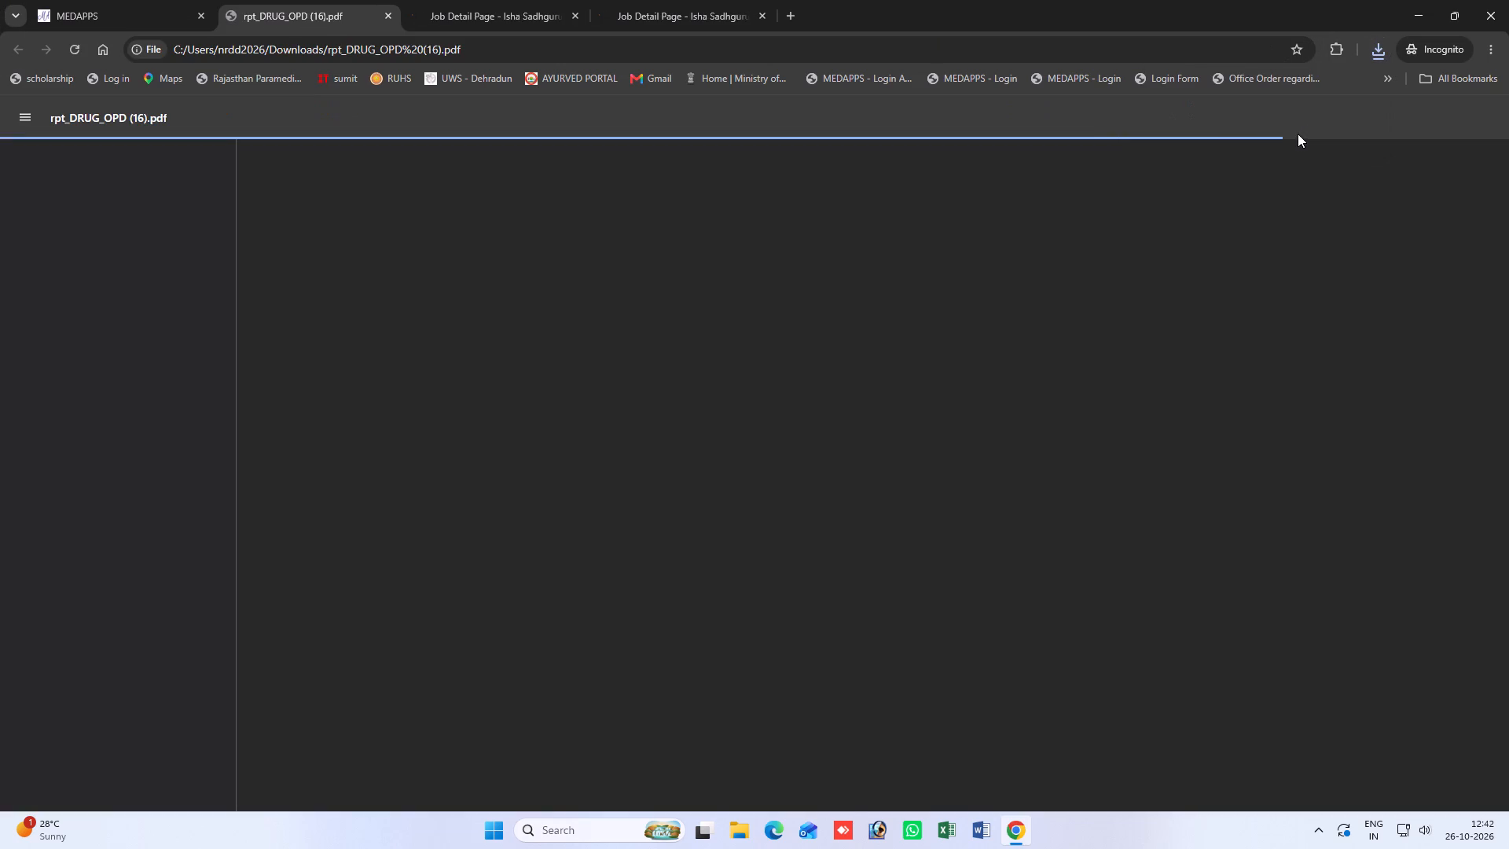
{"action": "key", "text": "ctrl+p"}
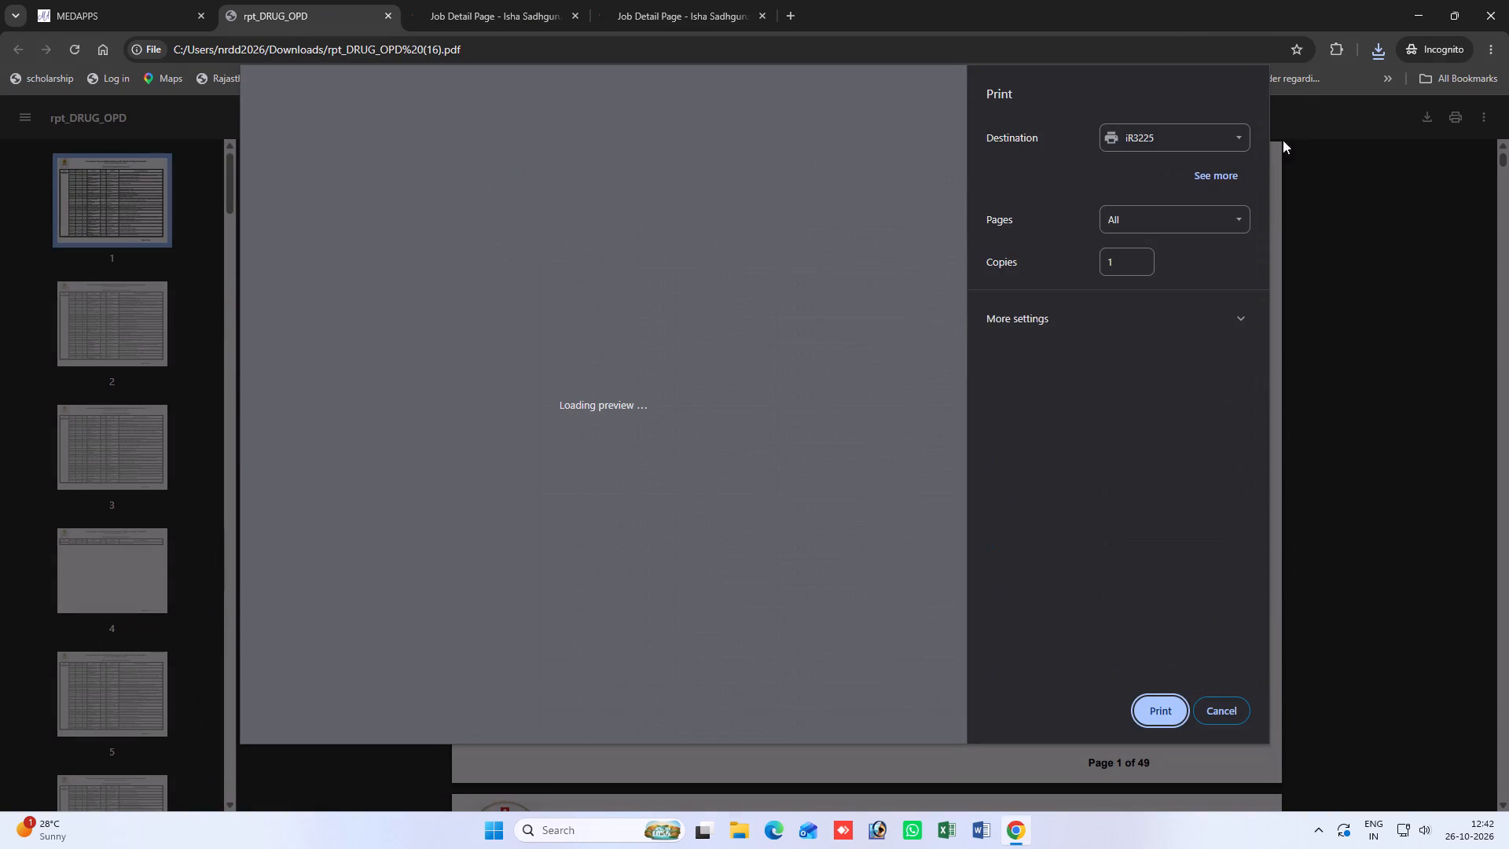
{"action": "left_click", "coordinate": [1147, 307]}
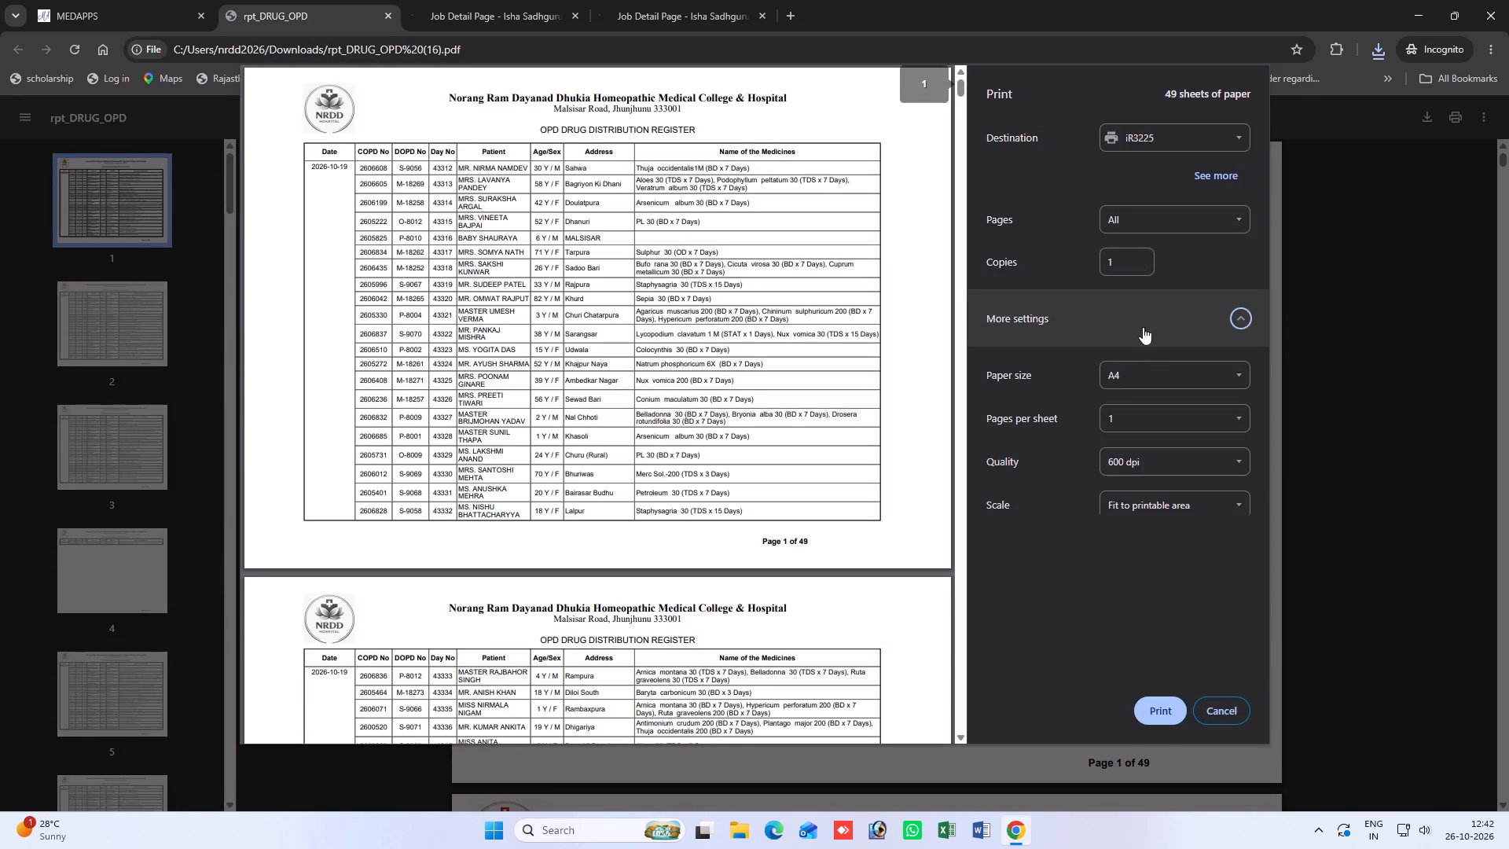
{"action": "left_click", "coordinate": [1144, 544]}
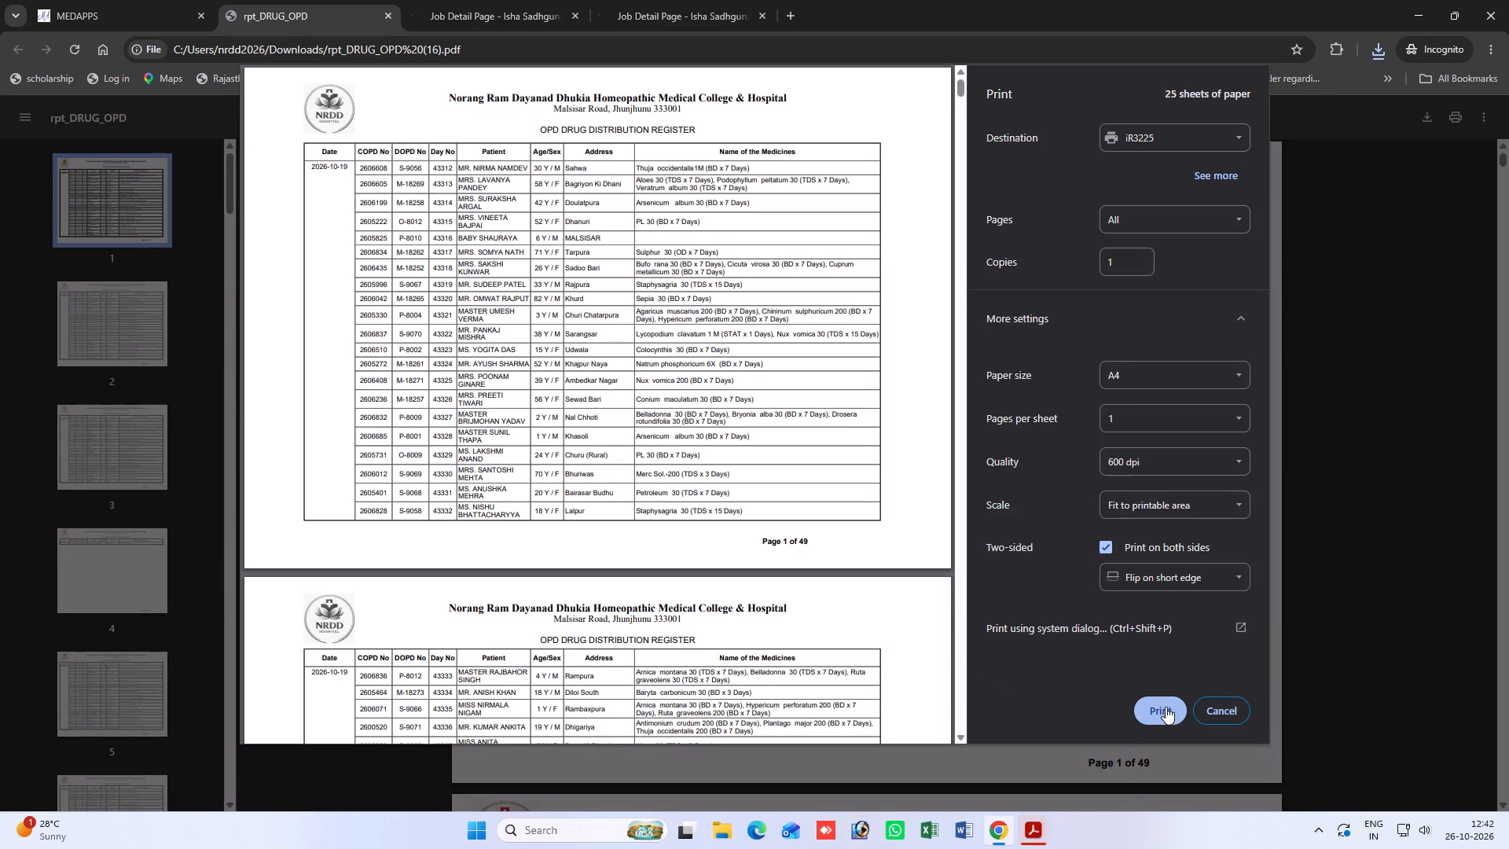
{"action": "left_click", "coordinate": [1166, 707]}
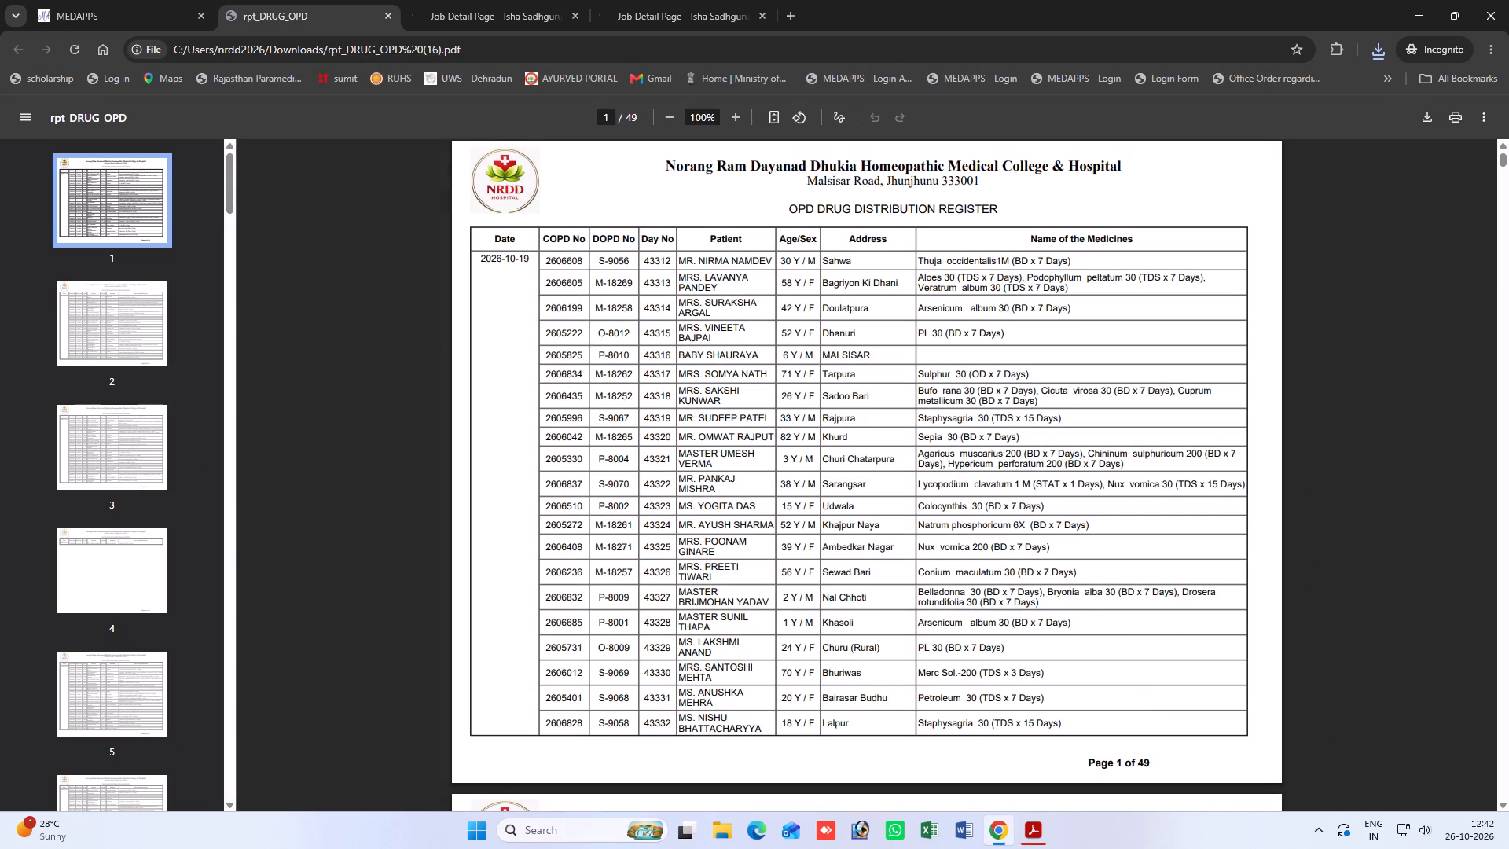
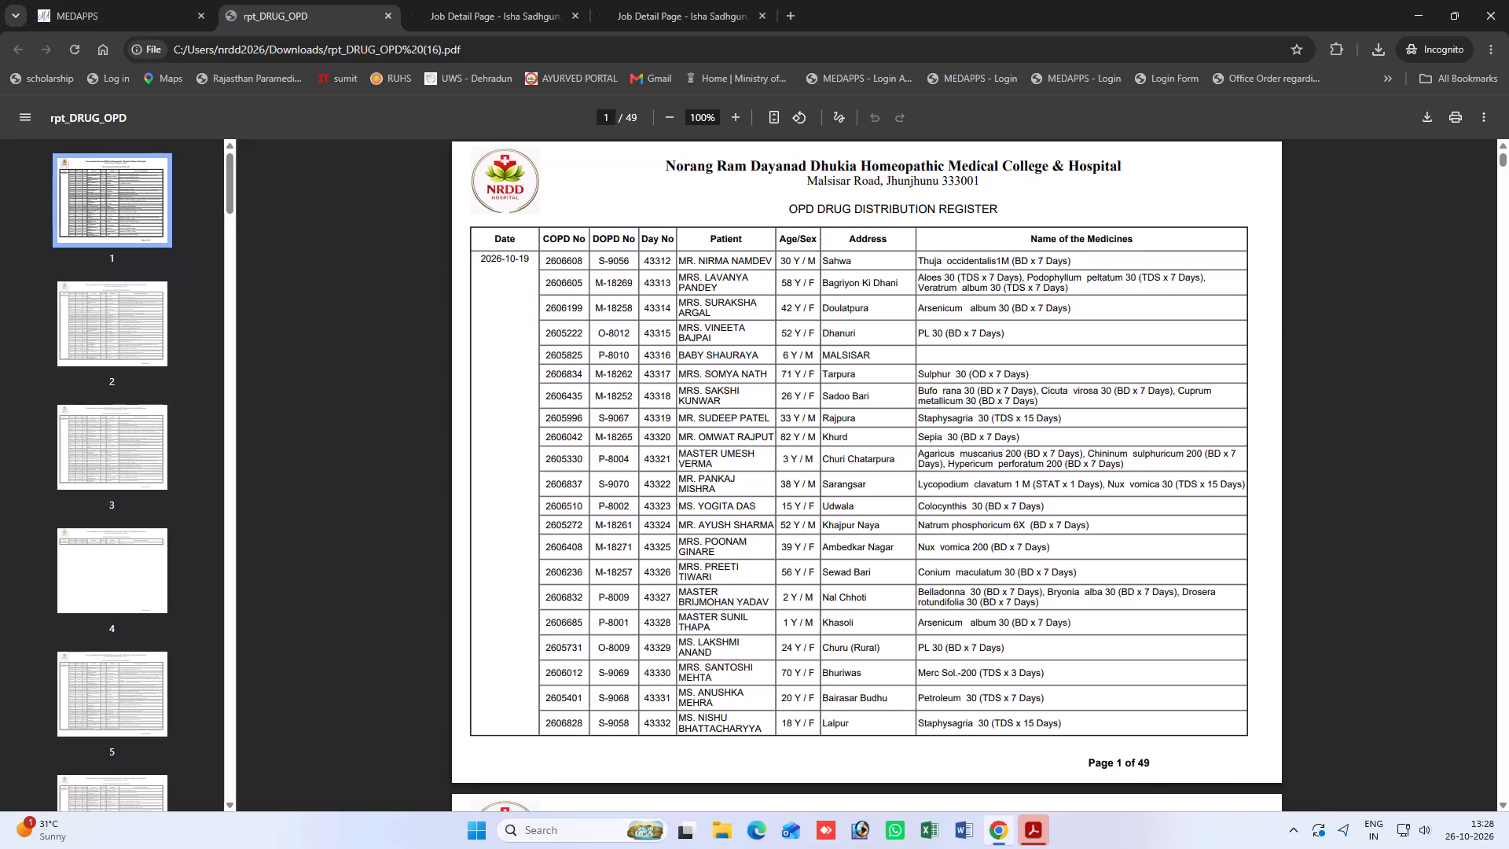
Look through the patient and medicine entries on the first two pages of the OPD drug distribution register PDF.
{"action": "key", "text": "Down"}
{"action": "key", "text": "Down"}
{"action": "key", "text": "Down"}
{"action": "key", "text": "Down"}
{"action": "key", "text": "Down"}
{"action": "key", "text": "Down"}
{"action": "key", "text": "Down"}
{"action": "key", "text": "Down"}
{"action": "key", "text": "Down"}
{"action": "key", "text": "Down"}
{"action": "key", "text": "Down"}
{"action": "key", "text": "Down"}
{"action": "key", "text": "Down"}
{"action": "key", "text": "Down"}
{"action": "key", "text": "Down"}
{"action": "key", "text": "Down"}
{"action": "key", "text": "Down"}
{"action": "key", "text": "Down"}
{"action": "key", "text": "Down"}
{"action": "key", "text": "Down"}
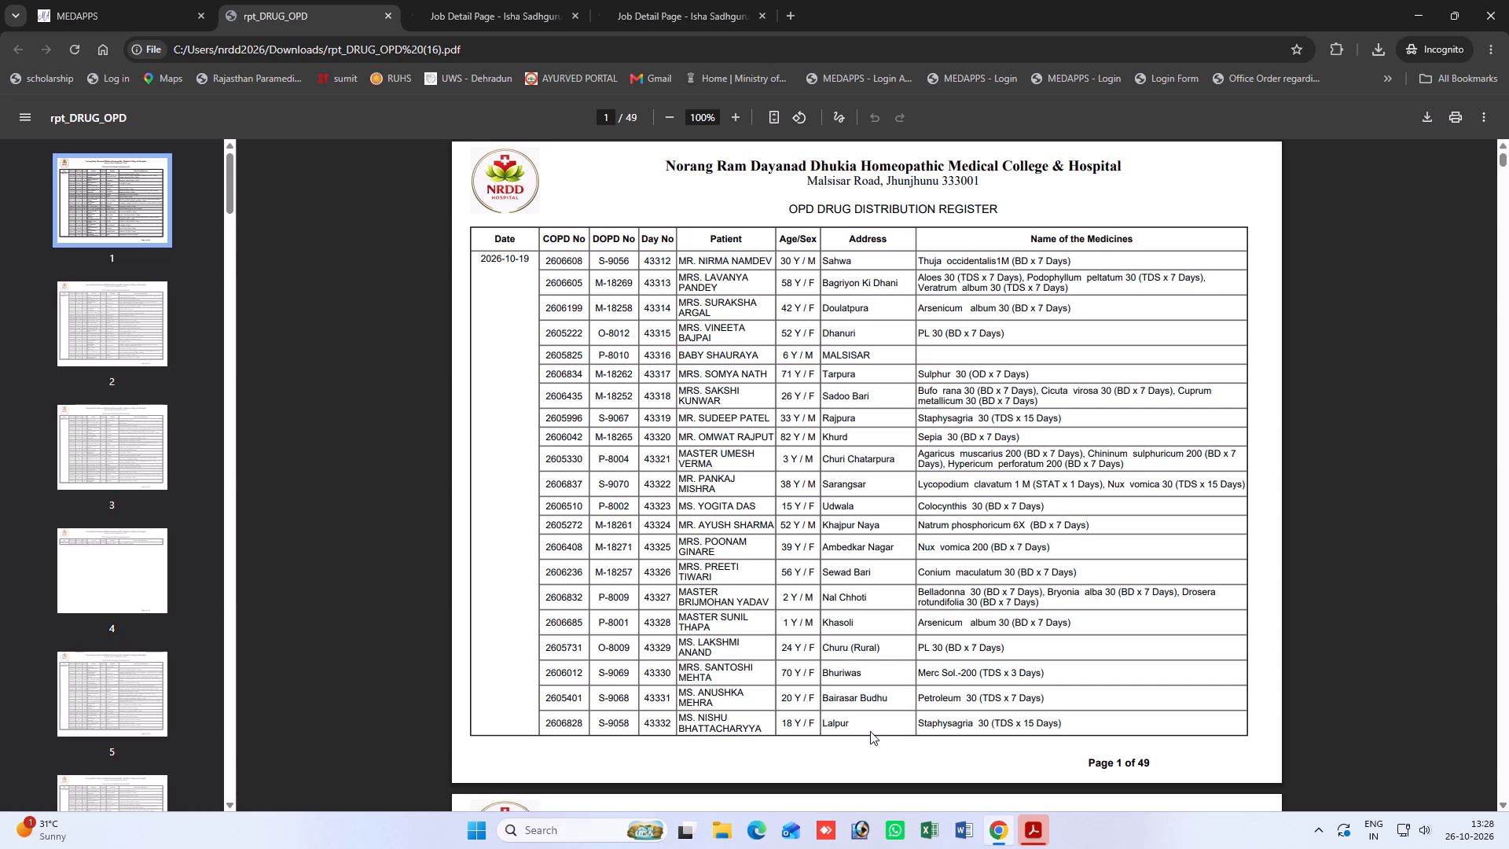
{"action": "scroll", "coordinate": [835, 621], "scroll_direction": "down", "scroll_amount": 7}
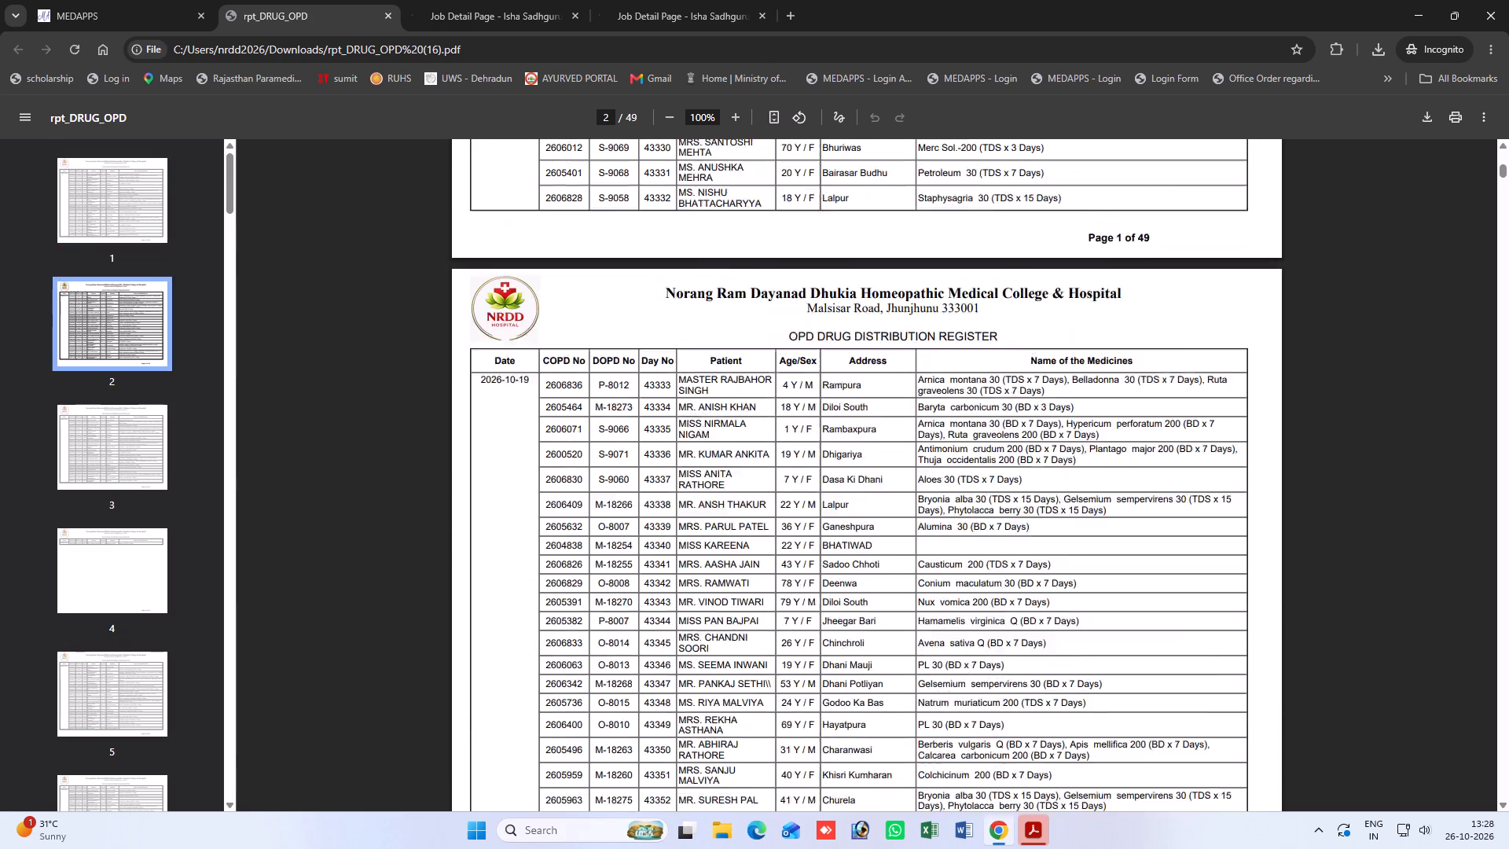
{"action": "scroll", "coordinate": [835, 621], "scroll_direction": "down", "scroll_amount": 3}
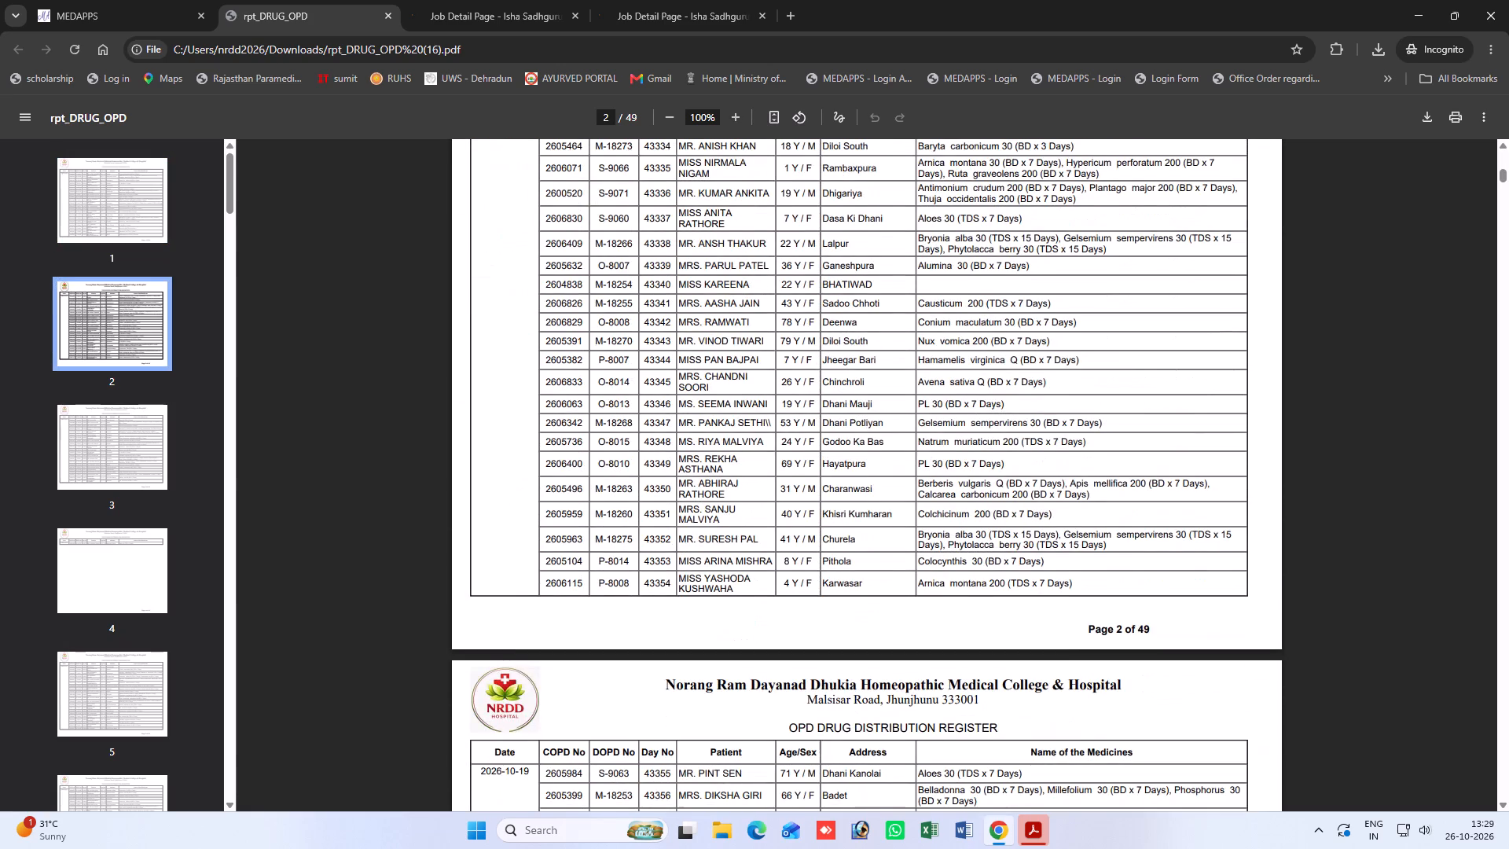
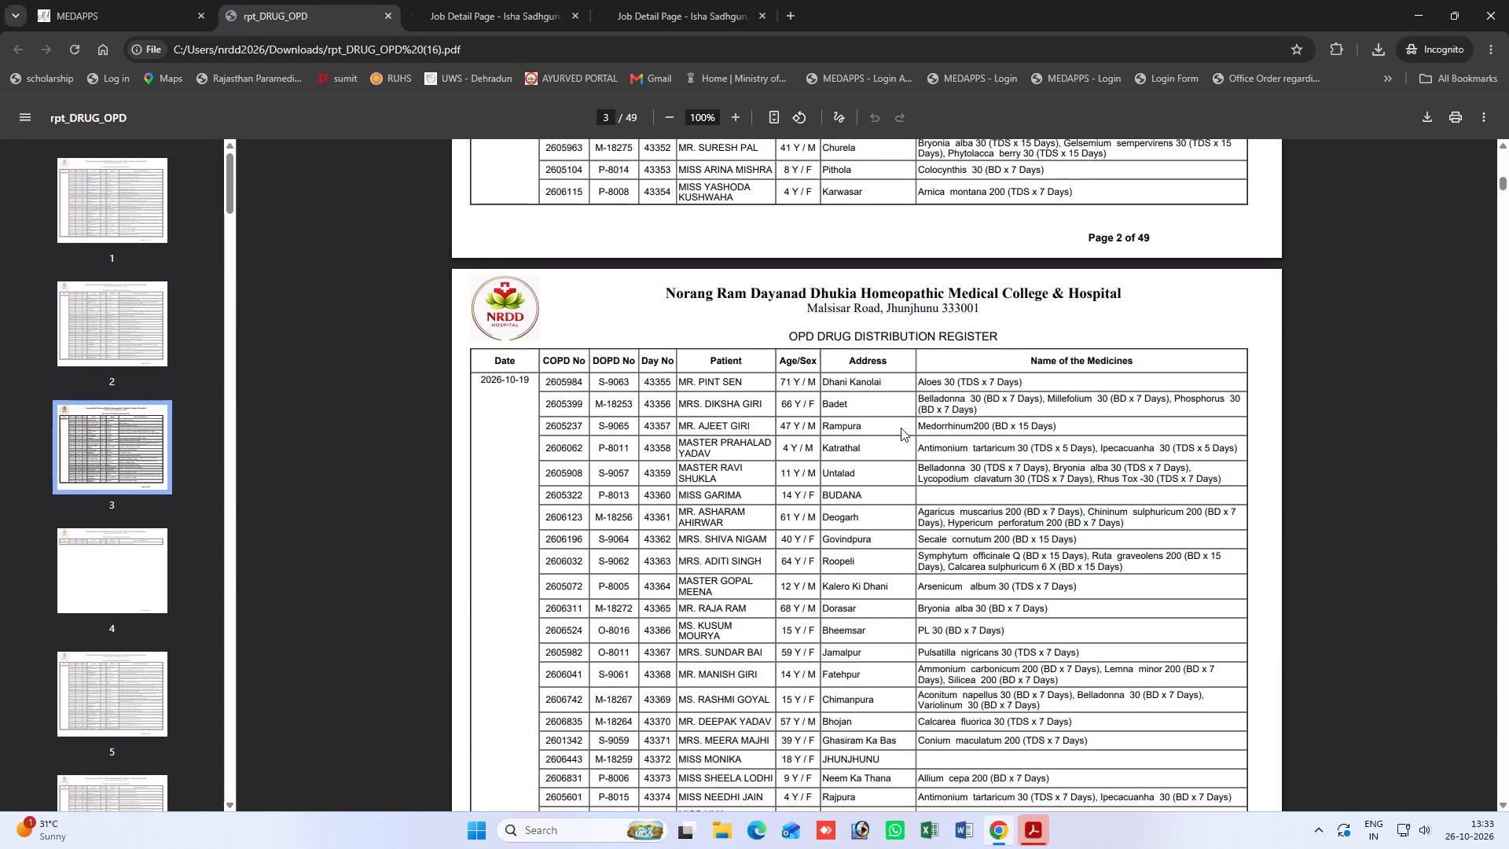
Look through register pages 3 to 5, covering the remaining 2026-10-19 entries and the first page of 2026-10-21 entries.
{"action": "scroll", "coordinate": [965, 410], "scroll_direction": "down", "scroll_amount": 9}
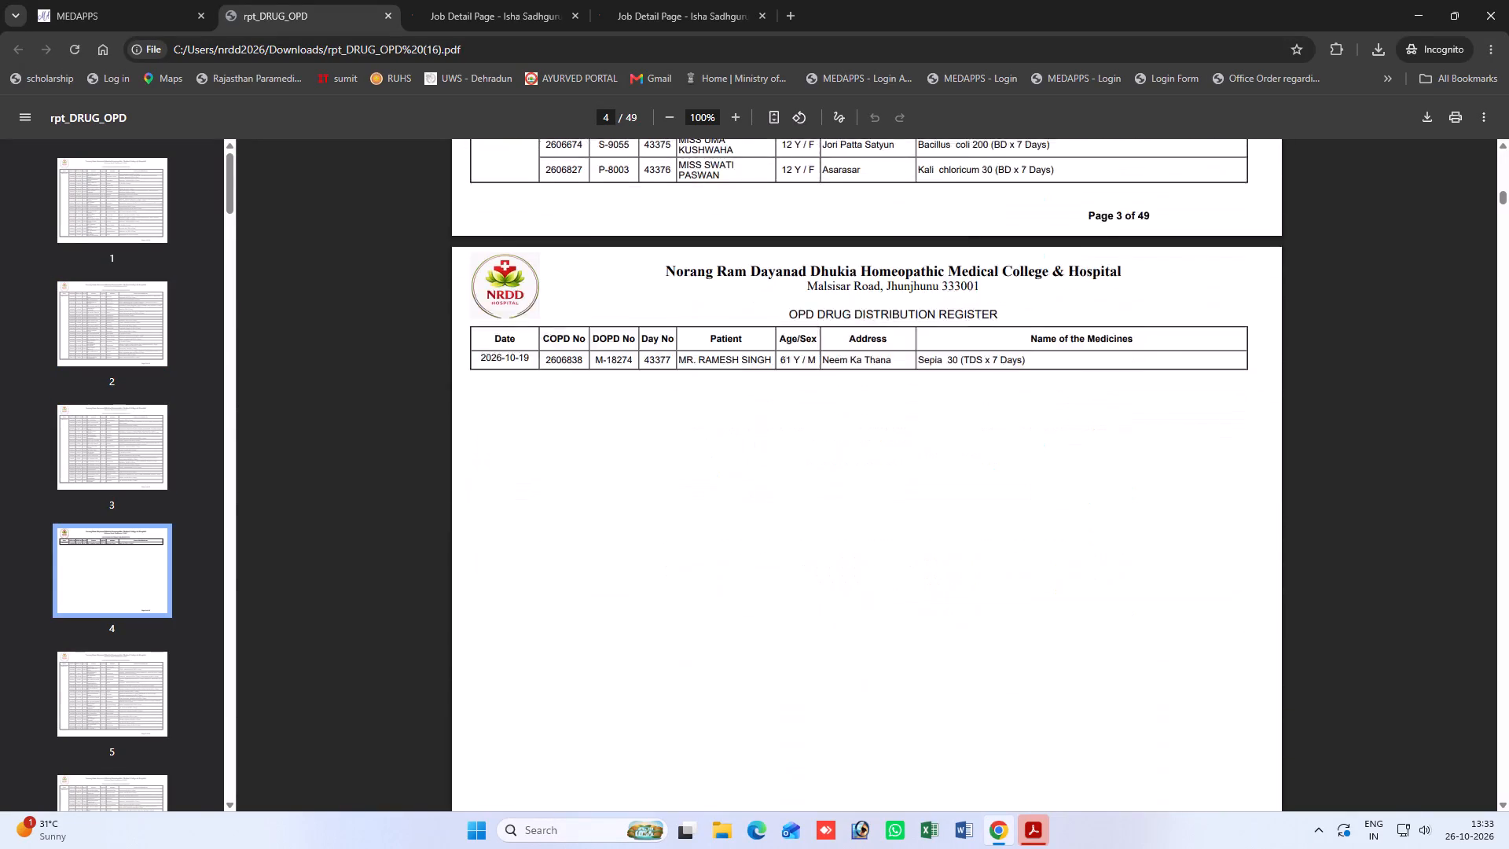
{"action": "scroll", "coordinate": [965, 410], "scroll_direction": "down", "scroll_amount": 10}
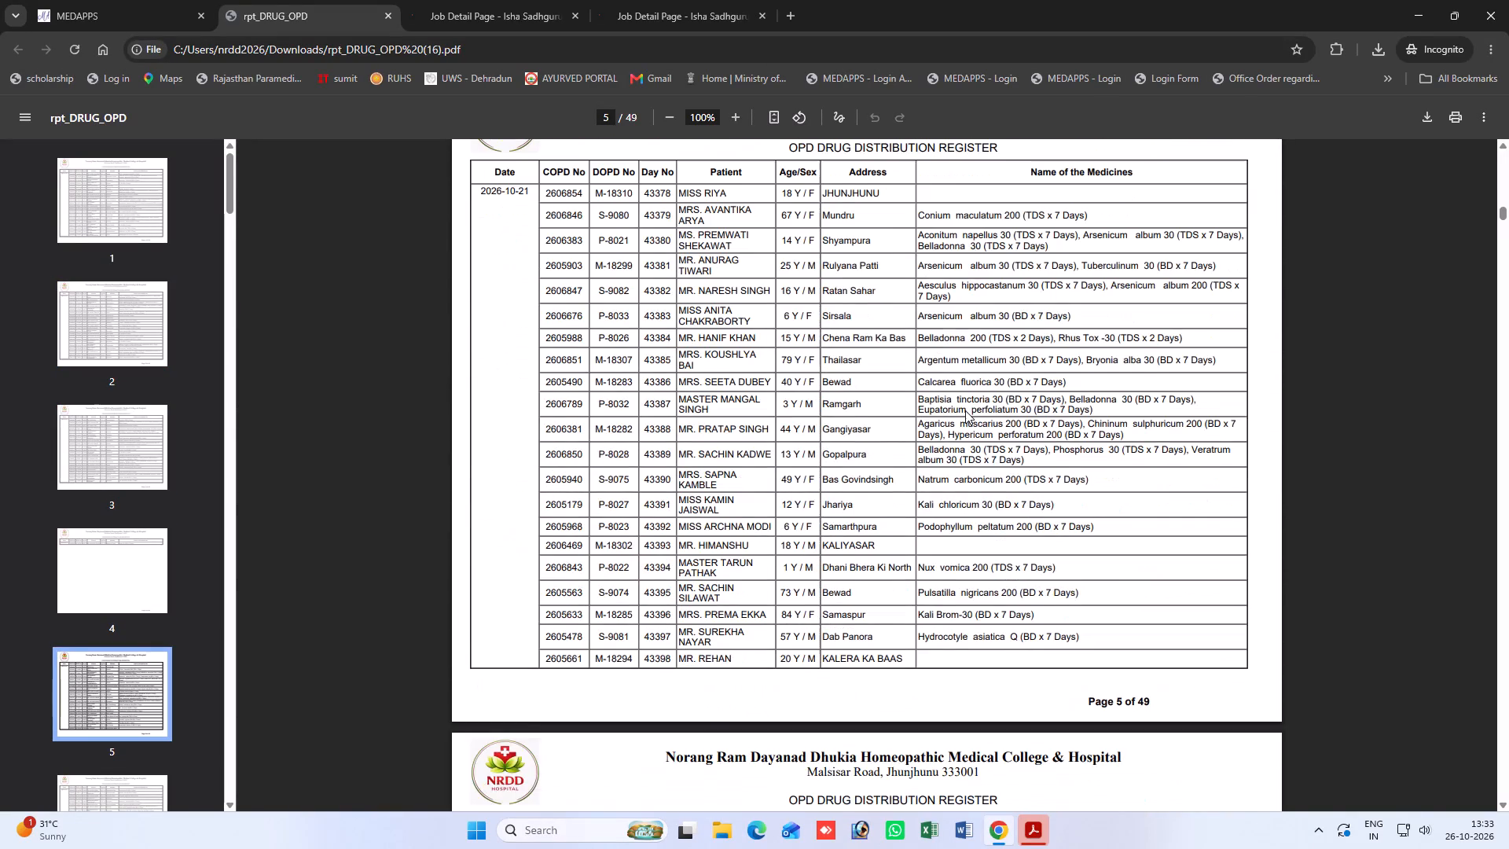
{"action": "scroll", "coordinate": [965, 410], "scroll_direction": "up", "scroll_amount": 1}
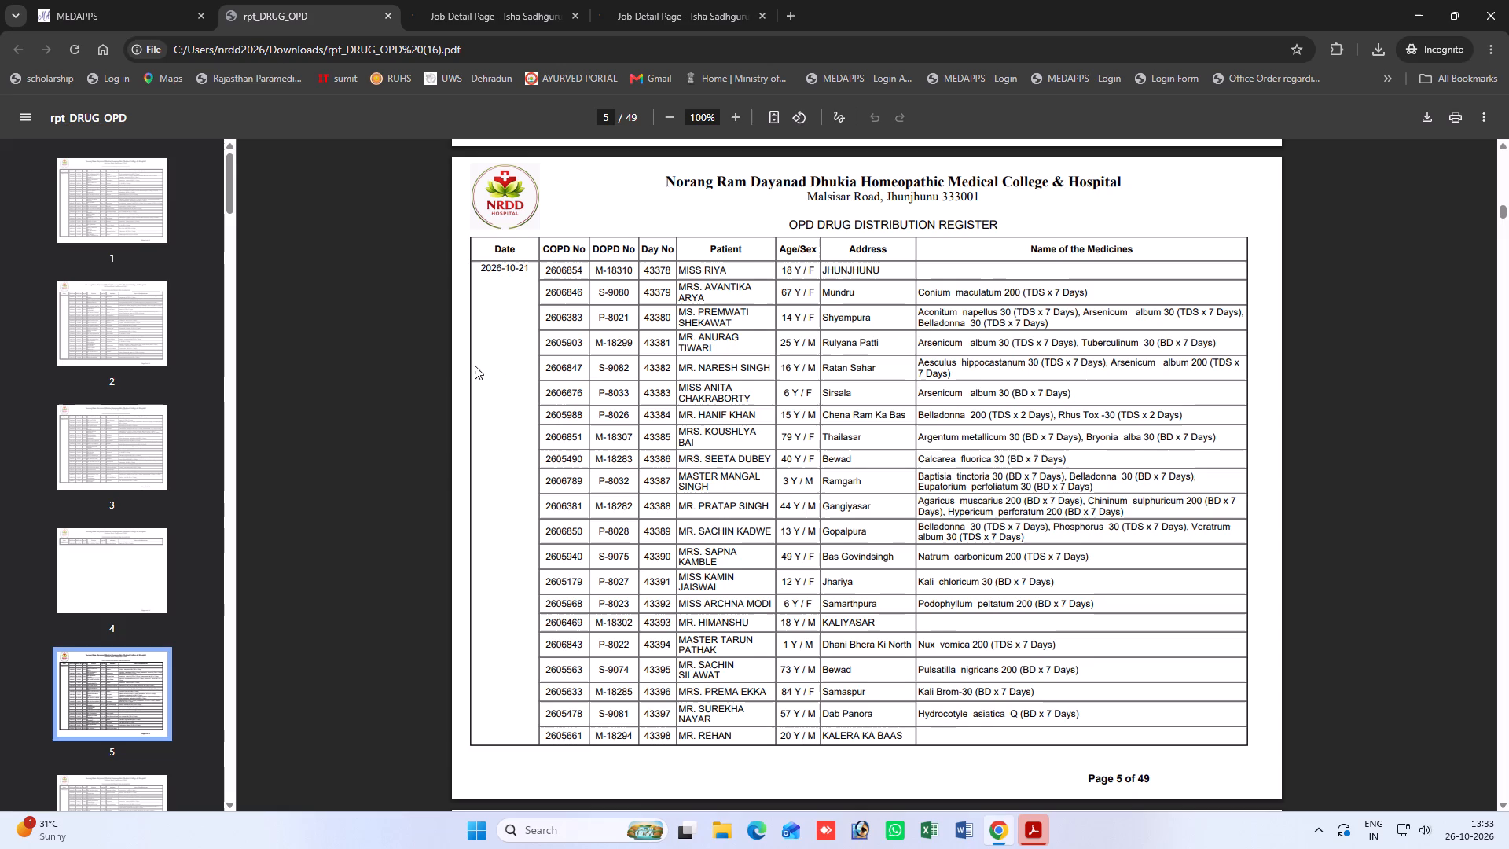
Examine the rest of the 2026-10-21 patient and medicine entries and the first 2026-10-22 entries, up to page 14.
{"action": "scroll", "coordinate": [873, 362], "scroll_direction": "down", "scroll_amount": 18}
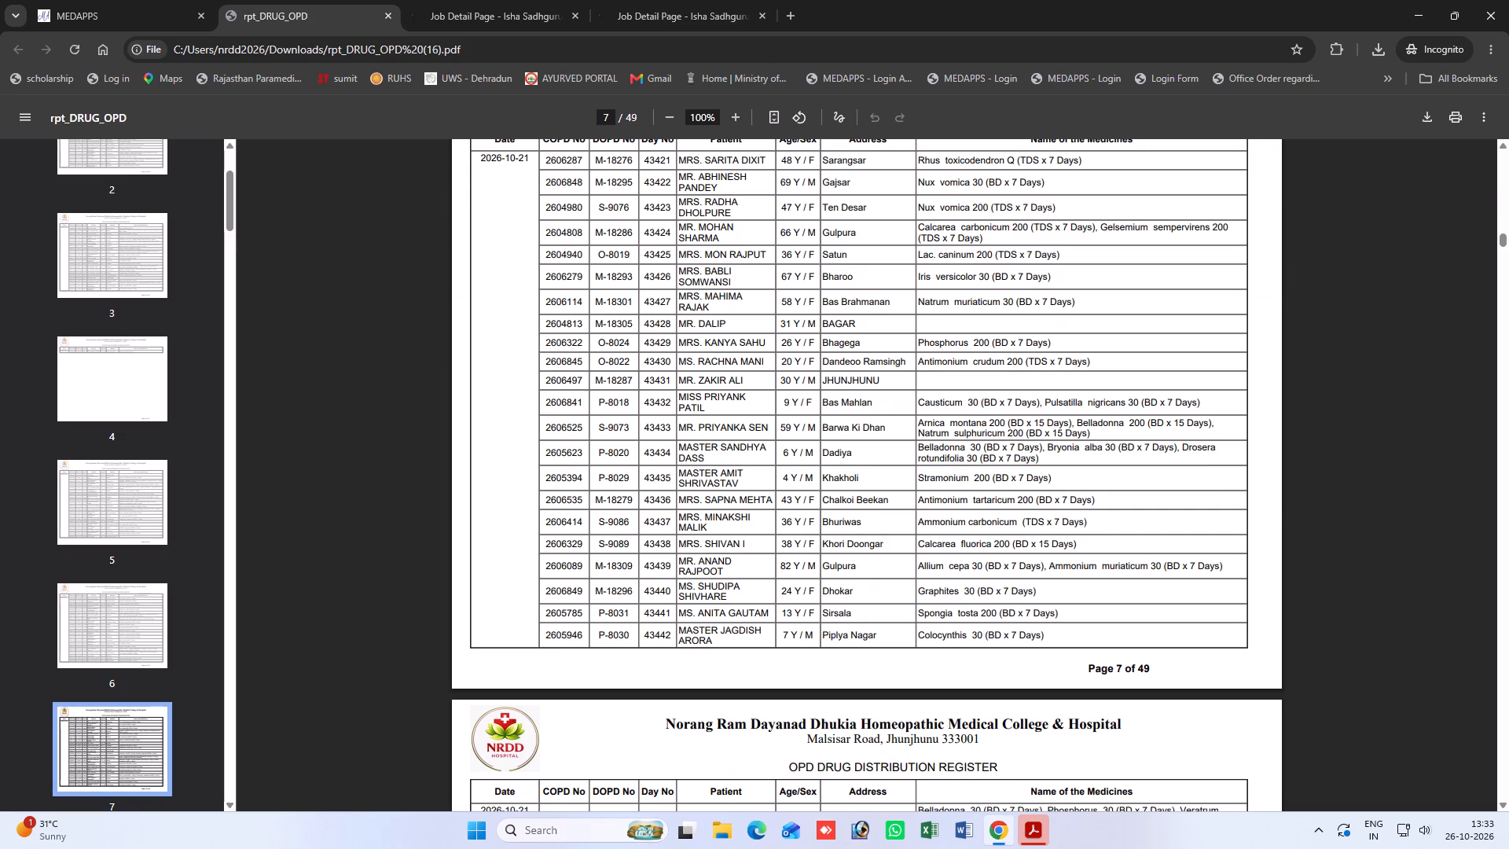
{"action": "scroll", "coordinate": [909, 362], "scroll_direction": "down", "scroll_amount": 10}
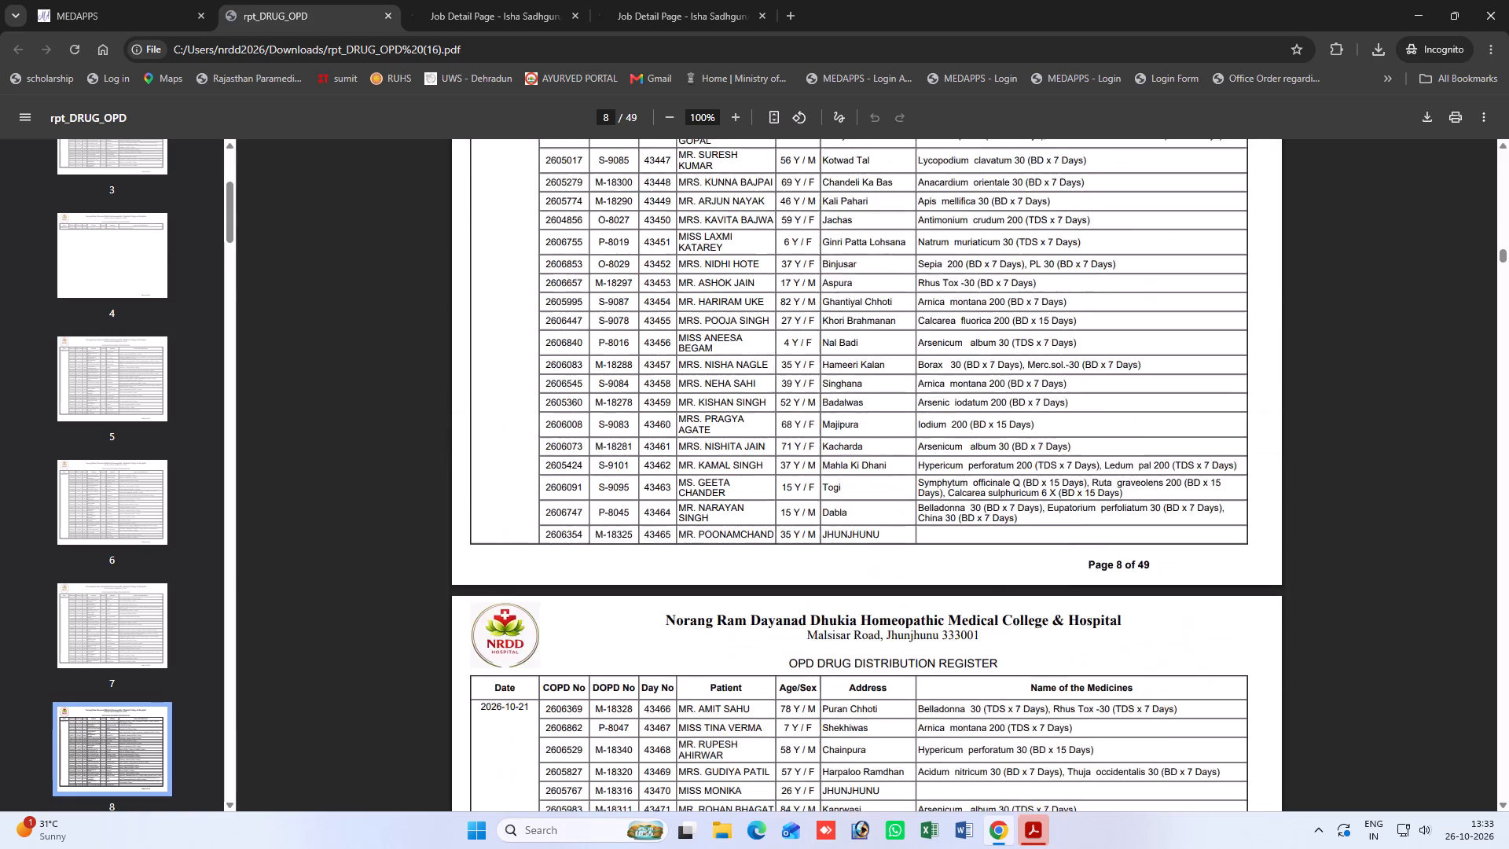
{"action": "scroll", "coordinate": [909, 362], "scroll_direction": "down", "scroll_amount": 12}
{"action": "scroll", "coordinate": [909, 362], "scroll_direction": "down", "scroll_amount": 20}
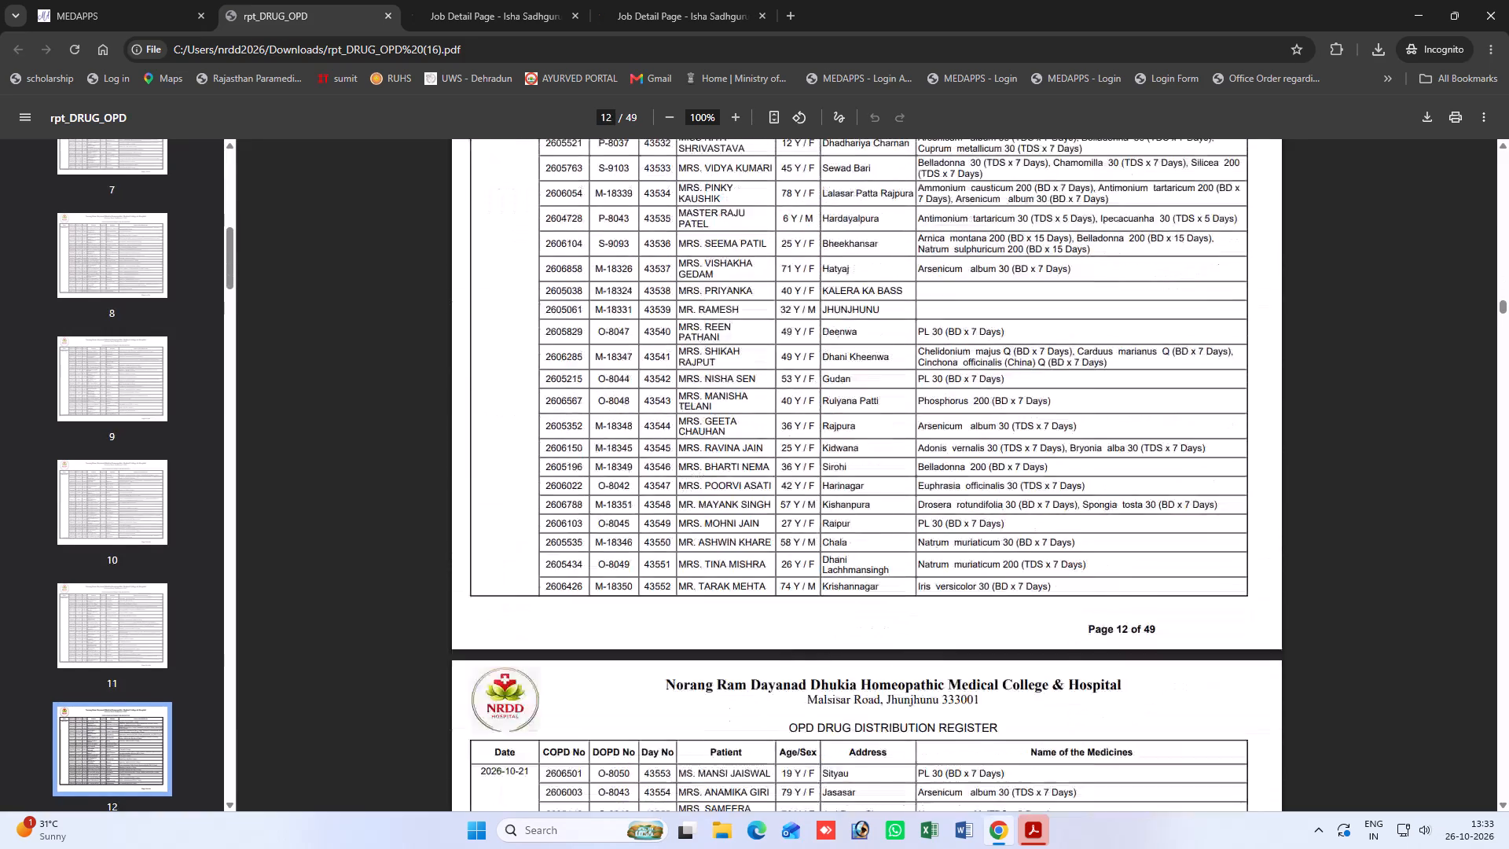
{"action": "scroll", "coordinate": [951, 370], "scroll_direction": "down", "scroll_amount": 20}
{"action": "scroll", "coordinate": [951, 370], "scroll_direction": "up", "scroll_amount": 2}
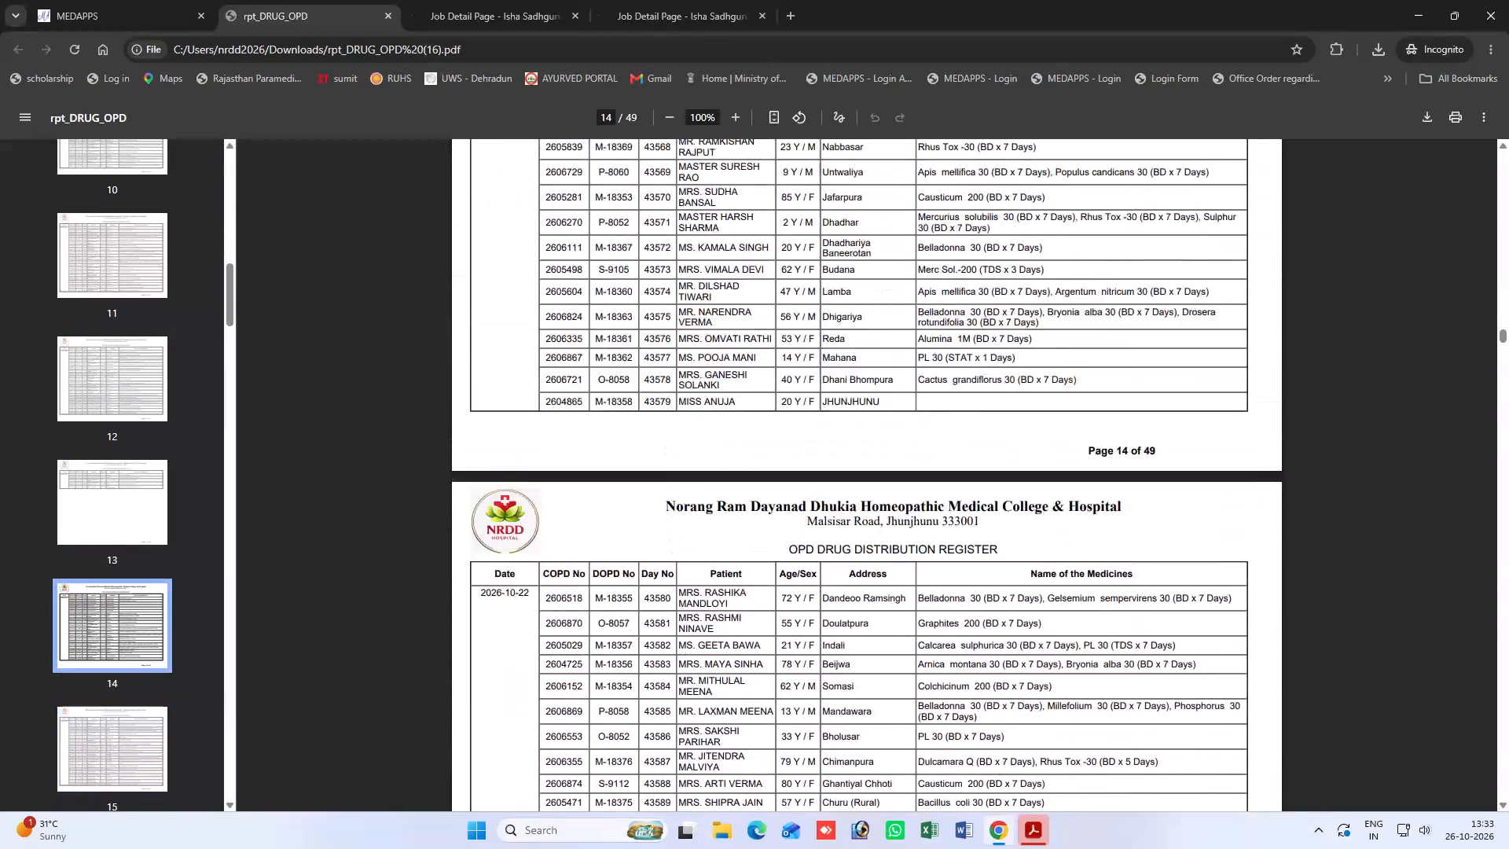
{"action": "scroll", "coordinate": [951, 370], "scroll_direction": "up", "scroll_amount": 4}
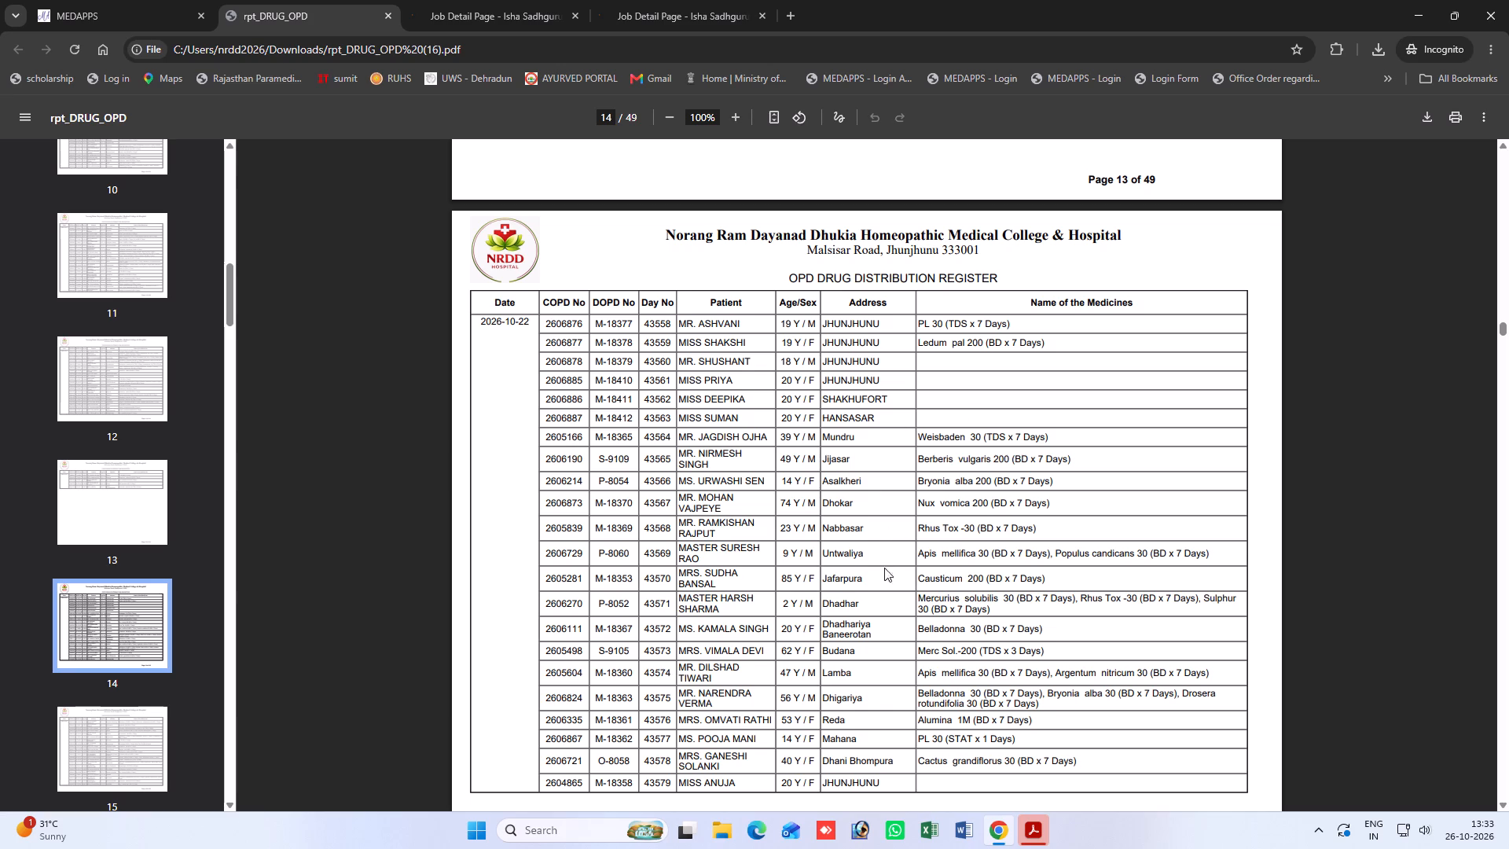
{"action": "scroll", "coordinate": [899, 472], "scroll_direction": "down", "scroll_amount": 4}
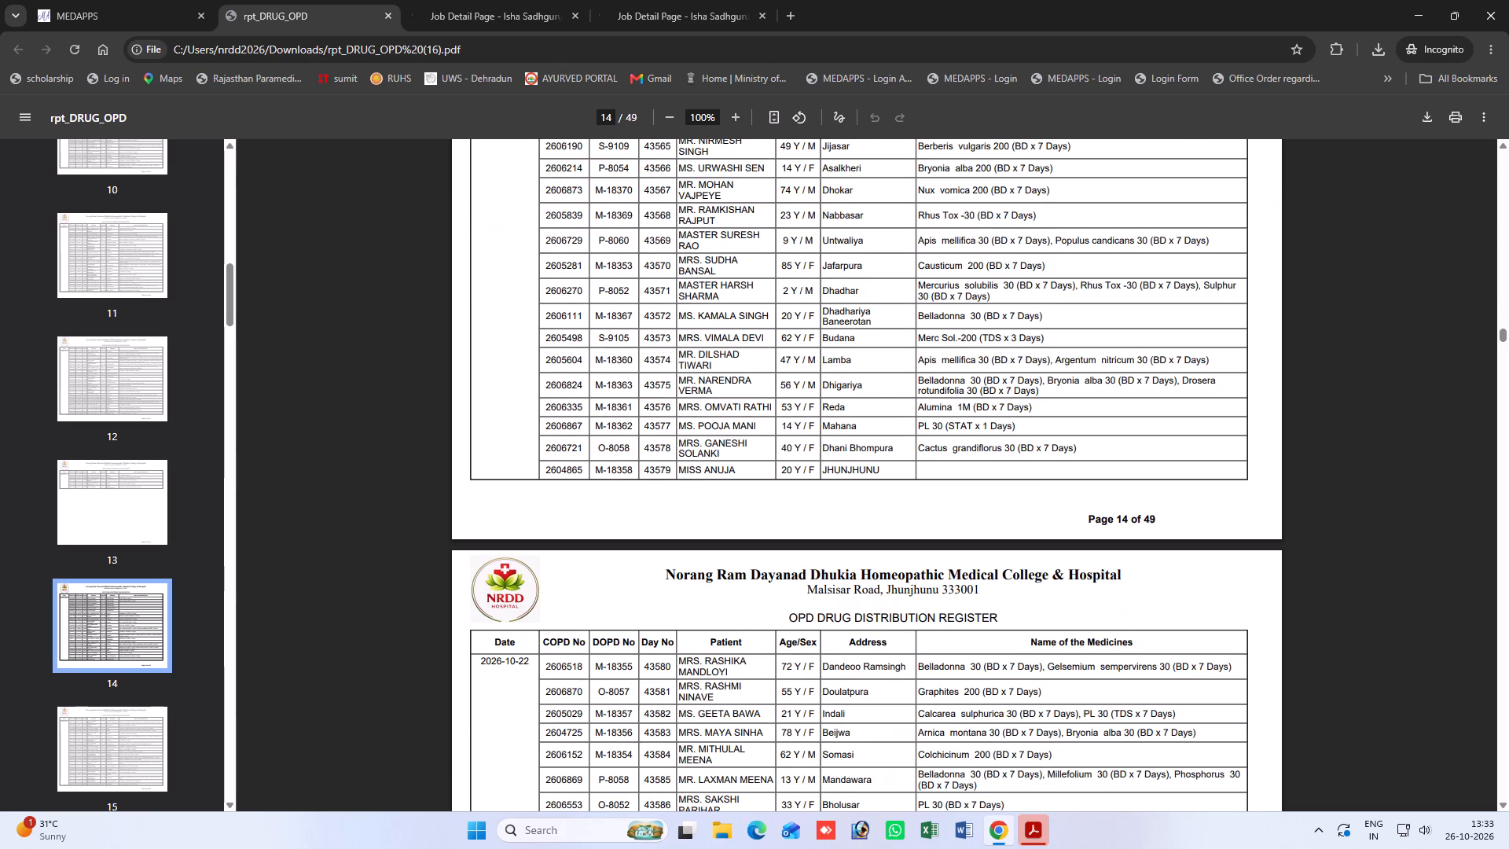
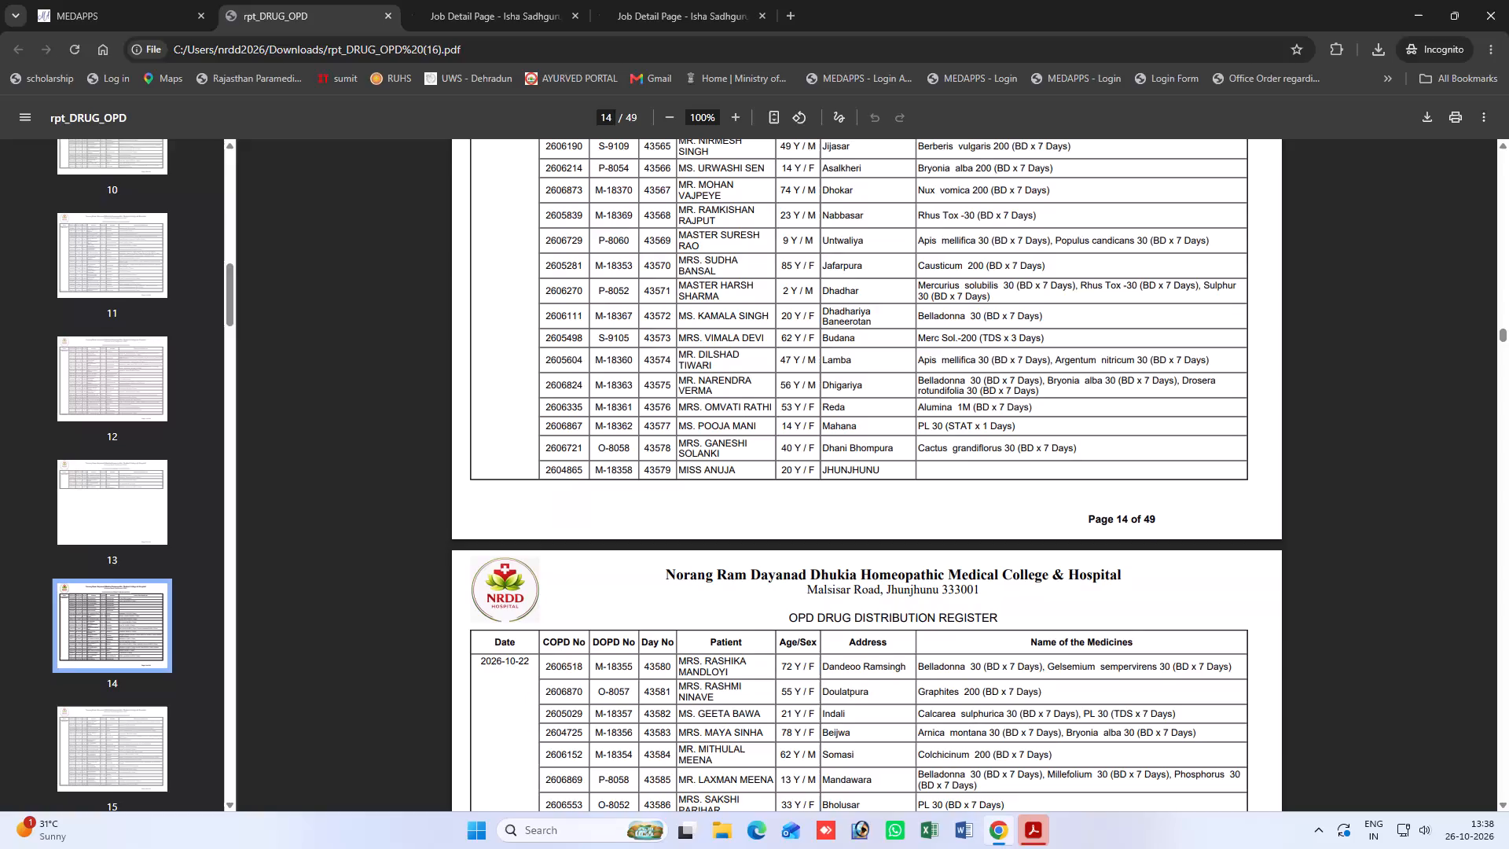
Examine the 2026-10-22 patient and medicine entries on register pages 14 to 16.
{"action": "key", "text": "Down"}
{"action": "key", "text": "Down"}
{"action": "key", "text": "Down"}
{"action": "key", "text": "Down"}
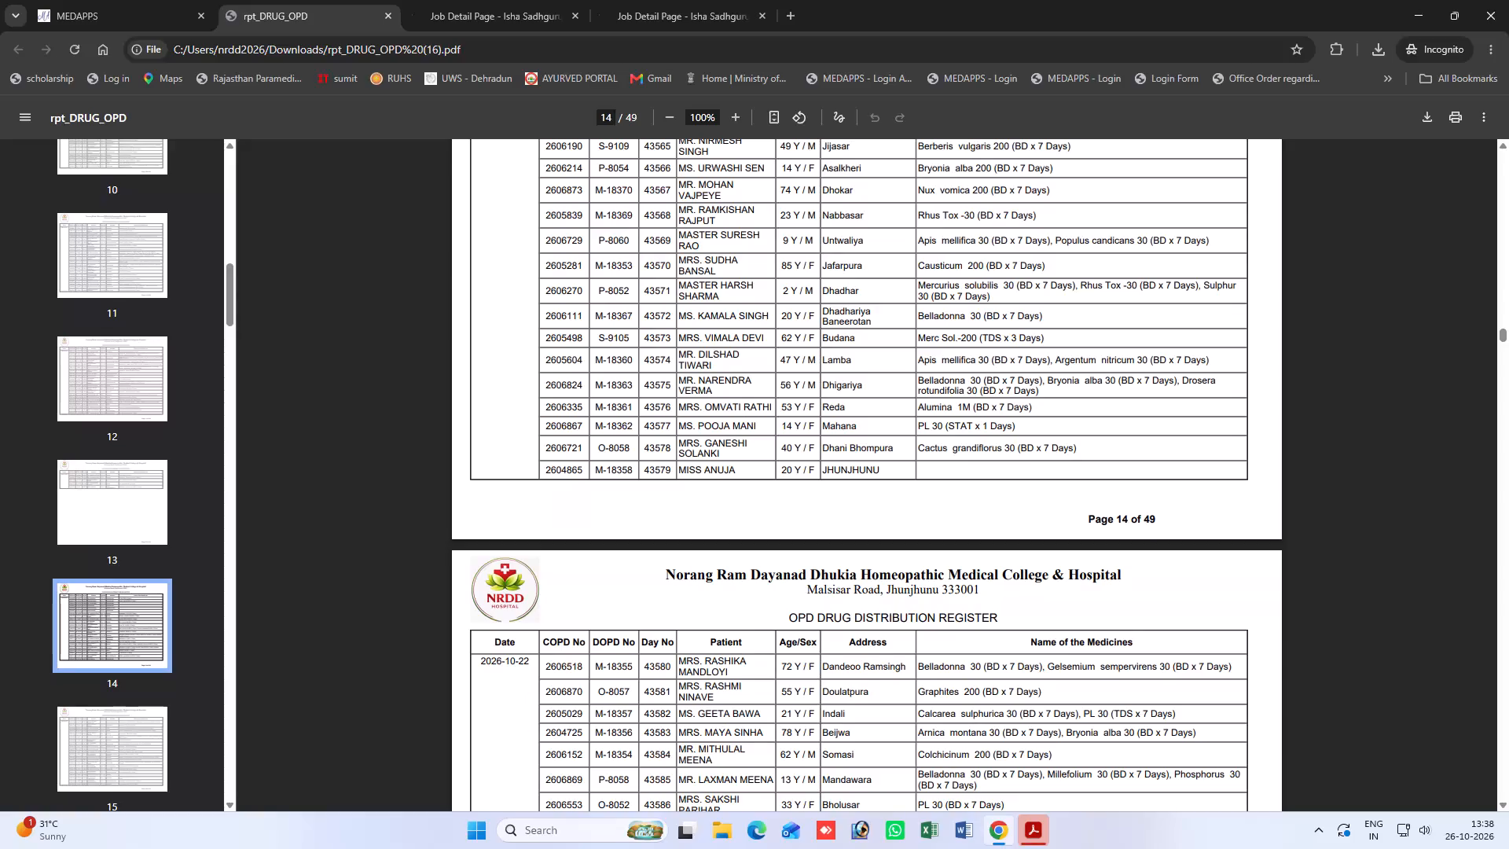
{"action": "key", "text": "Down"}
{"action": "key", "text": "Down"}
{"action": "key", "text": "Down"}
{"action": "key", "text": "Down"}
{"action": "scroll", "coordinate": [967, 194], "scroll_direction": "down", "scroll_amount": 3}
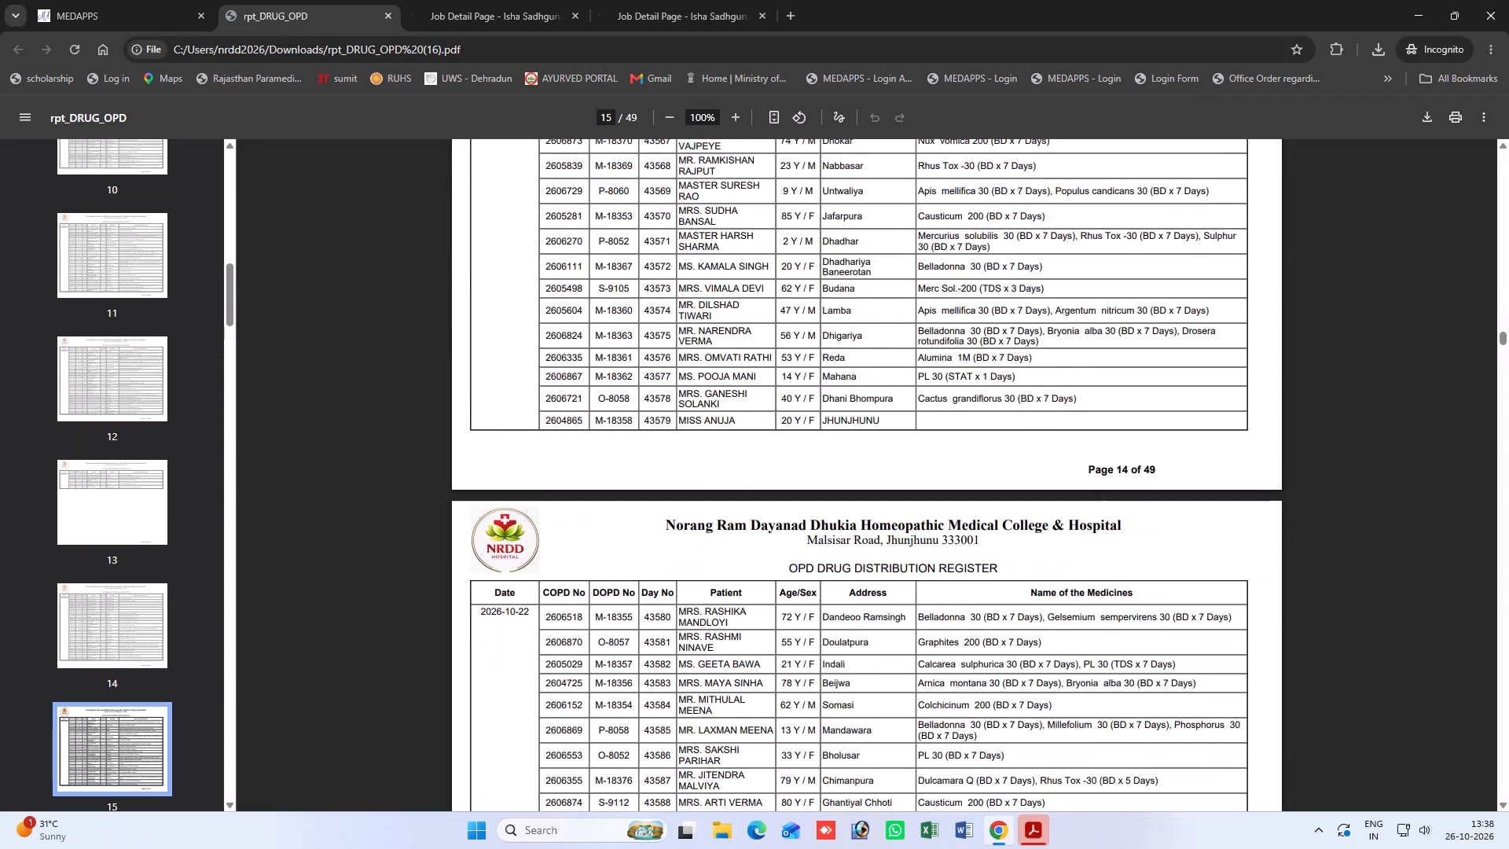
{"action": "scroll", "coordinate": [1033, 160], "scroll_direction": "down", "scroll_amount": 8}
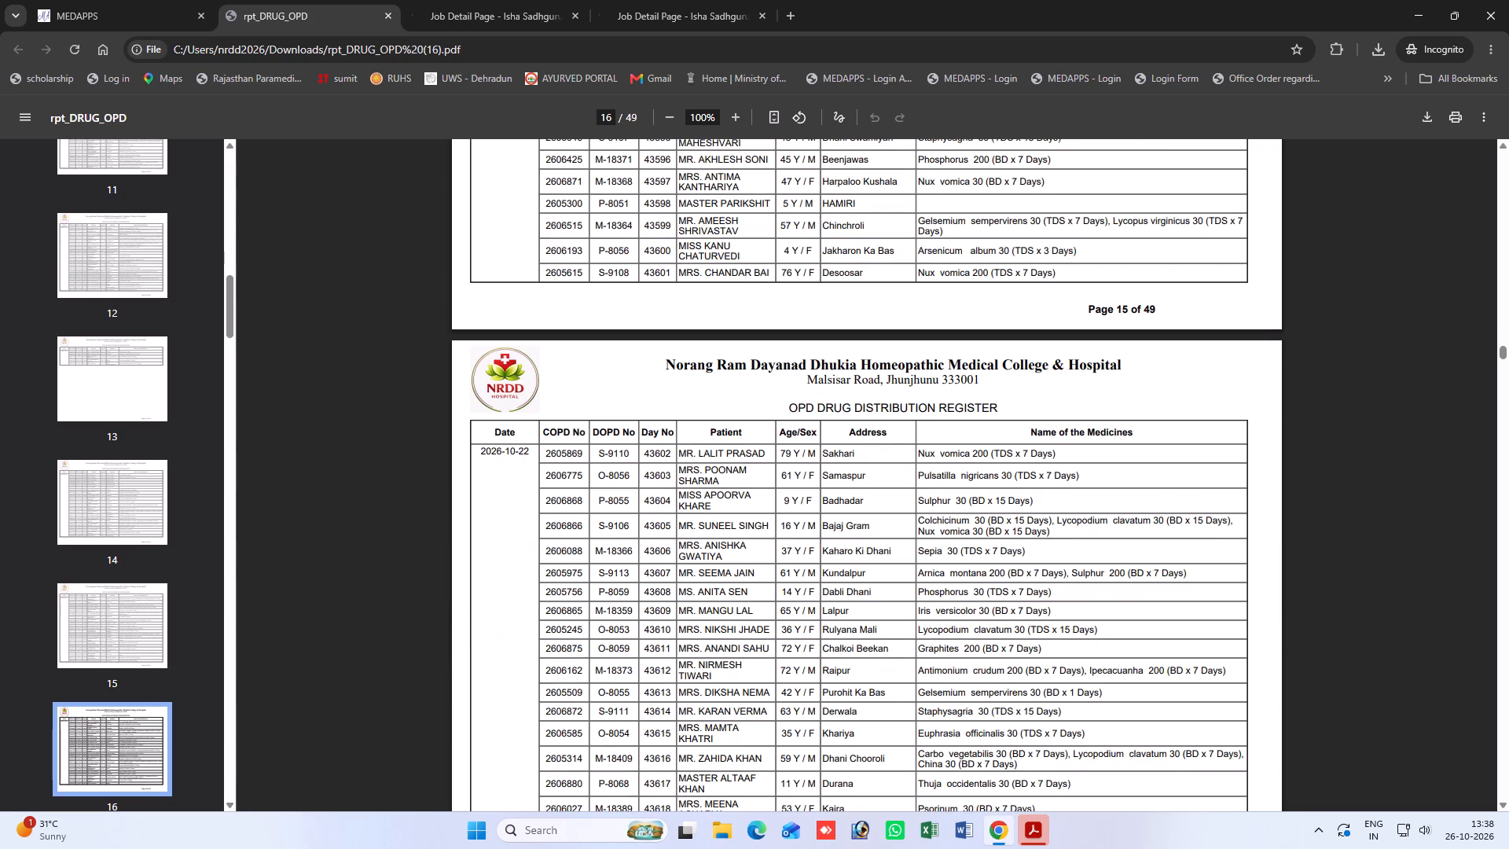
Look back through the register from page 16 to page 2, covering the 2026-10-22, 2026-10-21 and 2026-10-19 entries.
{"action": "scroll", "coordinate": [1023, 141], "scroll_direction": "up", "scroll_amount": 15}
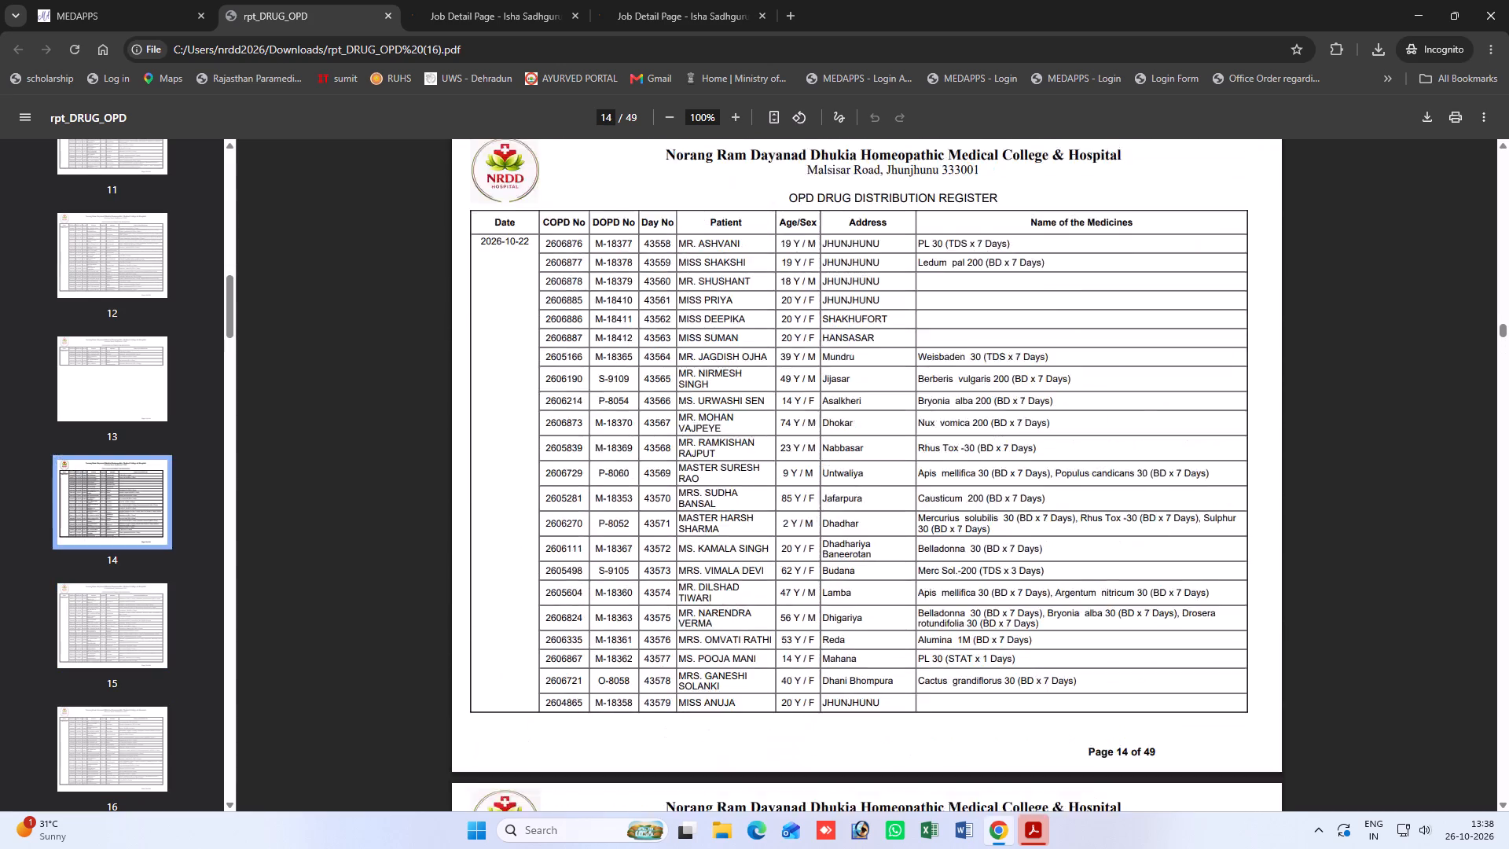
{"action": "scroll", "coordinate": [1023, 141], "scroll_direction": "up", "scroll_amount": 19}
{"action": "scroll", "coordinate": [1023, 140], "scroll_direction": "up", "scroll_amount": 19}
{"action": "scroll", "coordinate": [1023, 140], "scroll_direction": "up", "scroll_amount": 7}
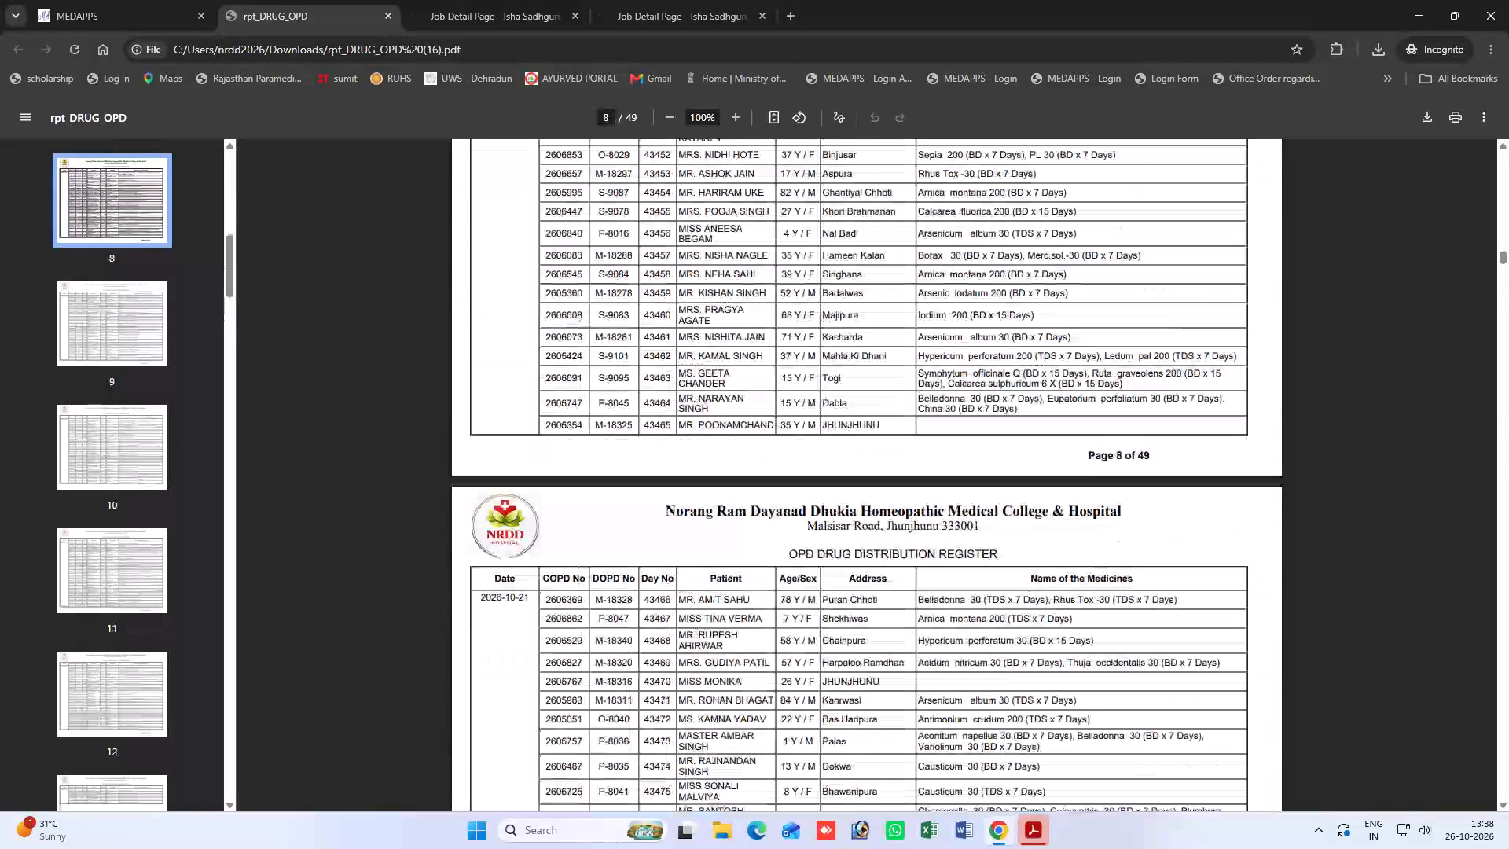
{"action": "scroll", "coordinate": [1026, 139], "scroll_direction": "up", "scroll_amount": 20}
{"action": "scroll", "coordinate": [1026, 138], "scroll_direction": "up", "scroll_amount": 5}
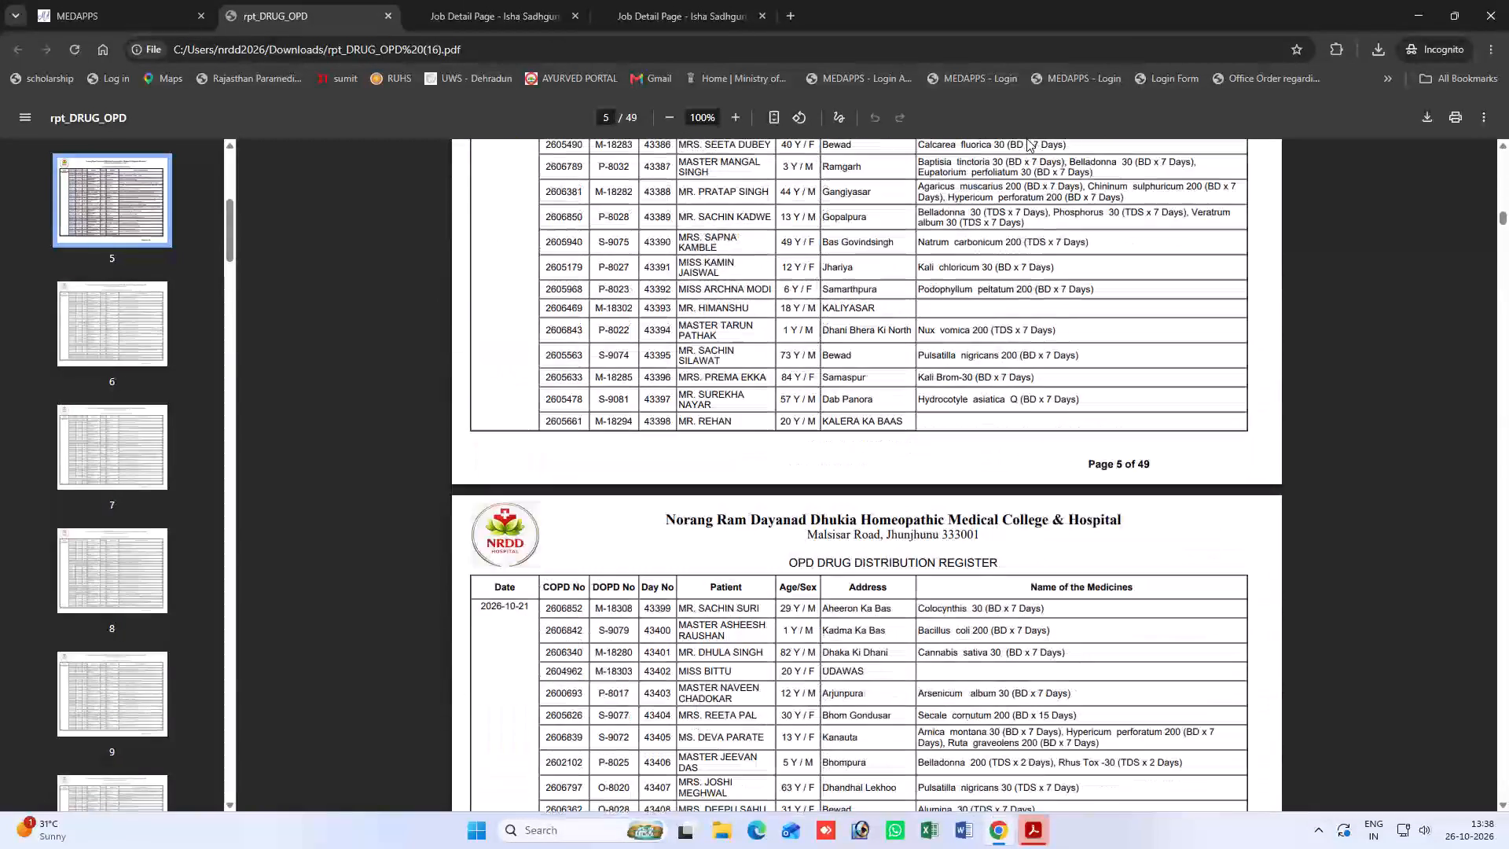
{"action": "scroll", "coordinate": [1048, 134], "scroll_direction": "up", "scroll_amount": 4}
{"action": "scroll", "coordinate": [843, 292], "scroll_direction": "up", "scroll_amount": 11}
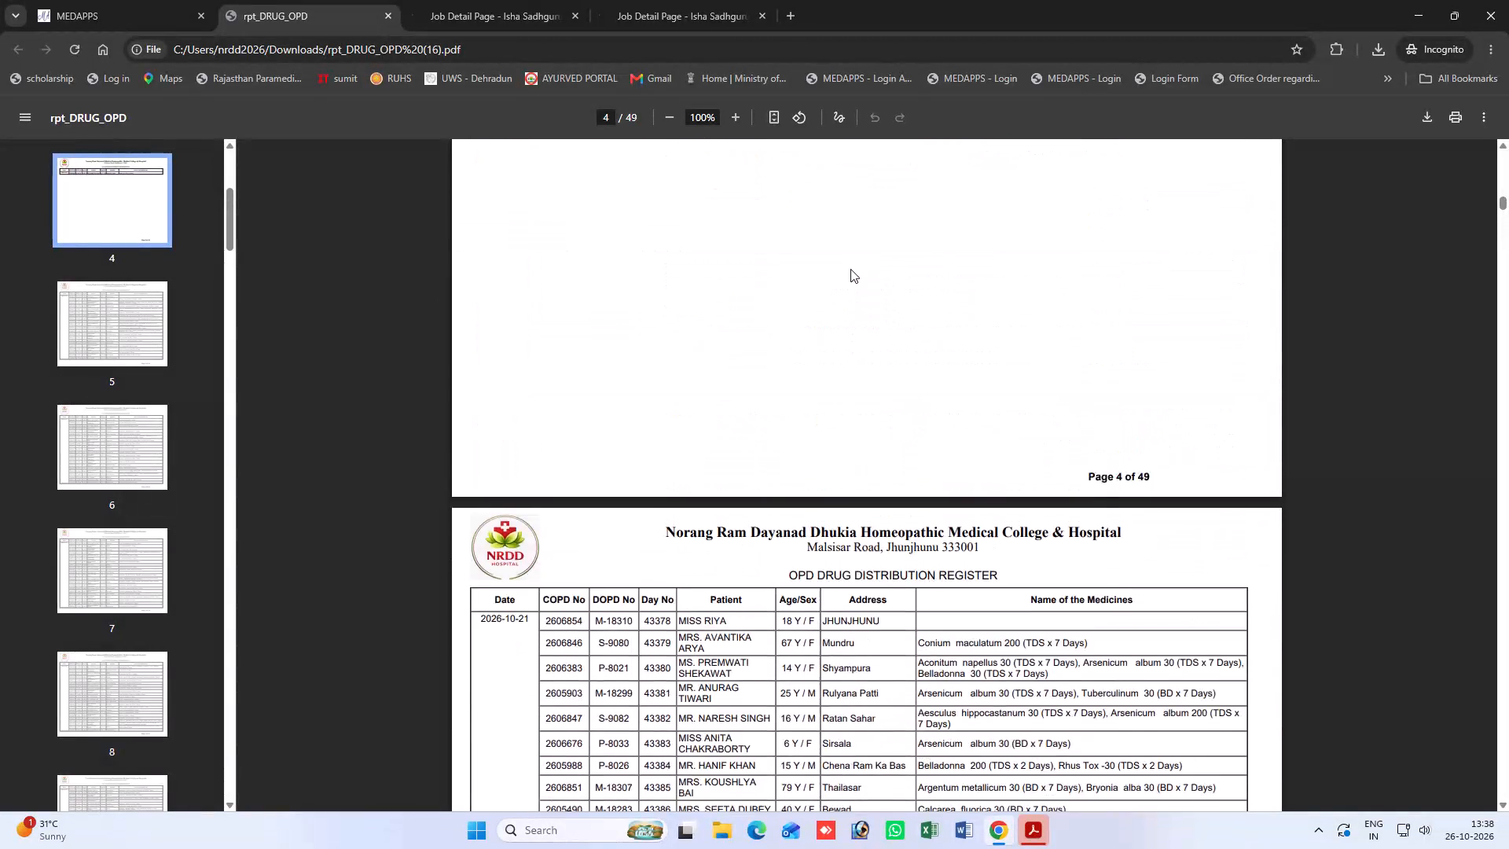
{"action": "scroll", "coordinate": [850, 269], "scroll_direction": "up", "scroll_amount": 17}
{"action": "scroll", "coordinate": [858, 263], "scroll_direction": "up", "scroll_amount": 4}
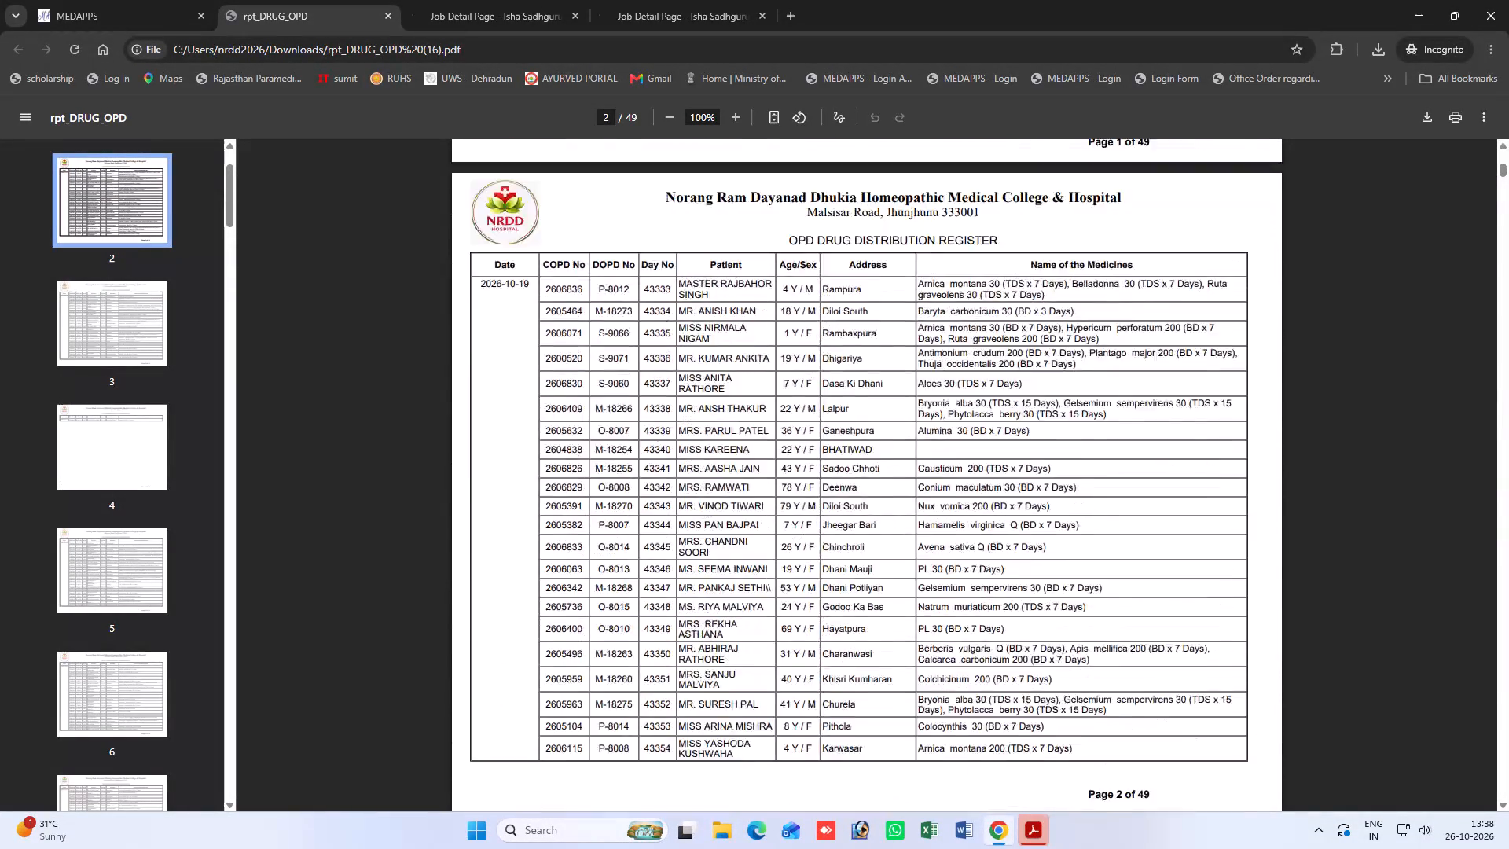
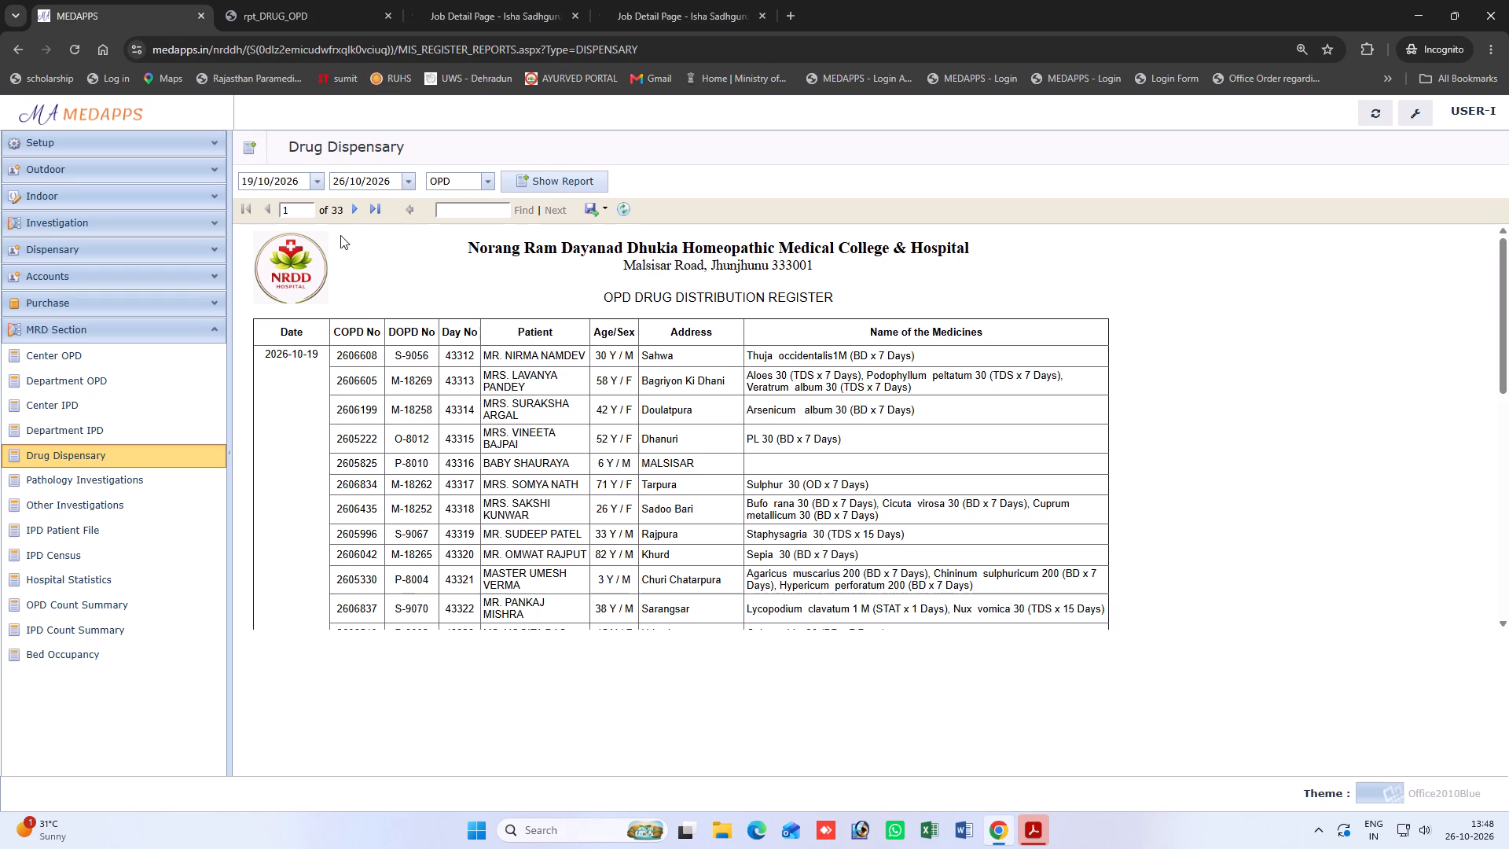
Generate the IPD drug dispensary register for 25/10/2026 to 26/10/2026.
{"action": "left_click", "coordinate": [313, 180]}
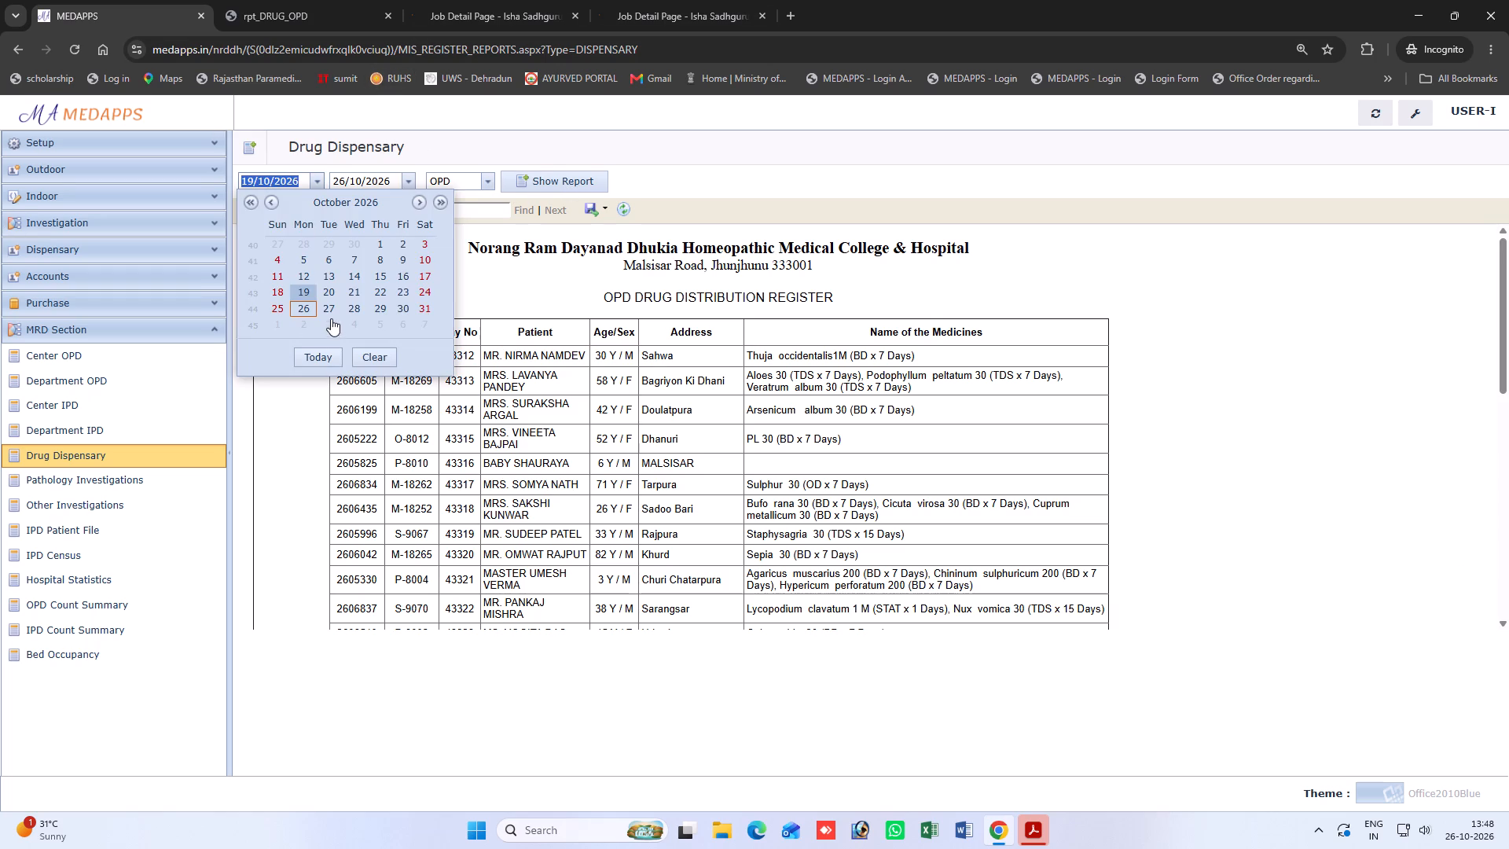
{"action": "left_click", "coordinate": [277, 305]}
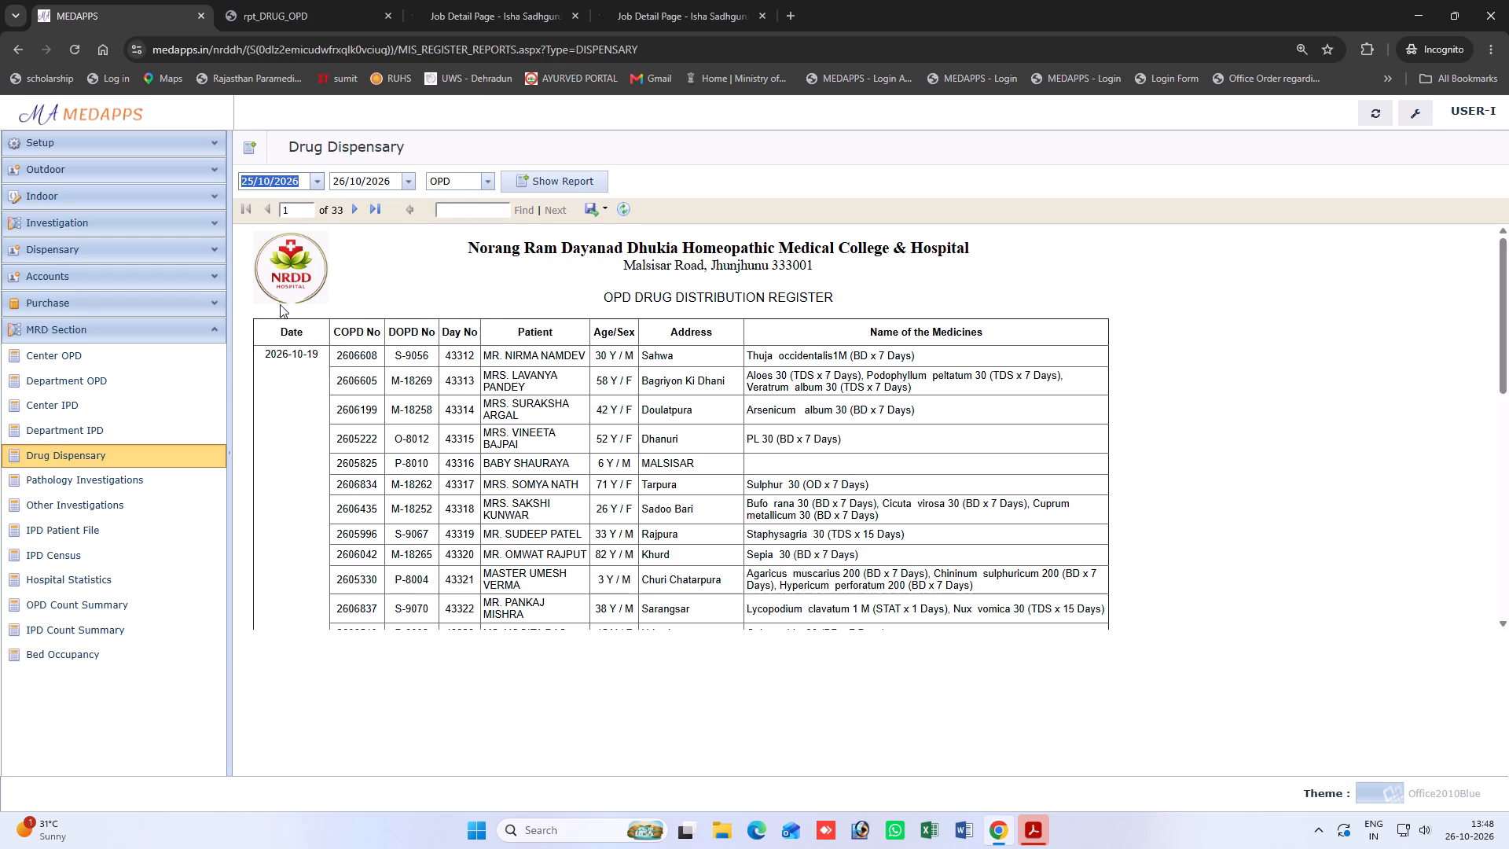
{"action": "left_click", "coordinate": [486, 180]}
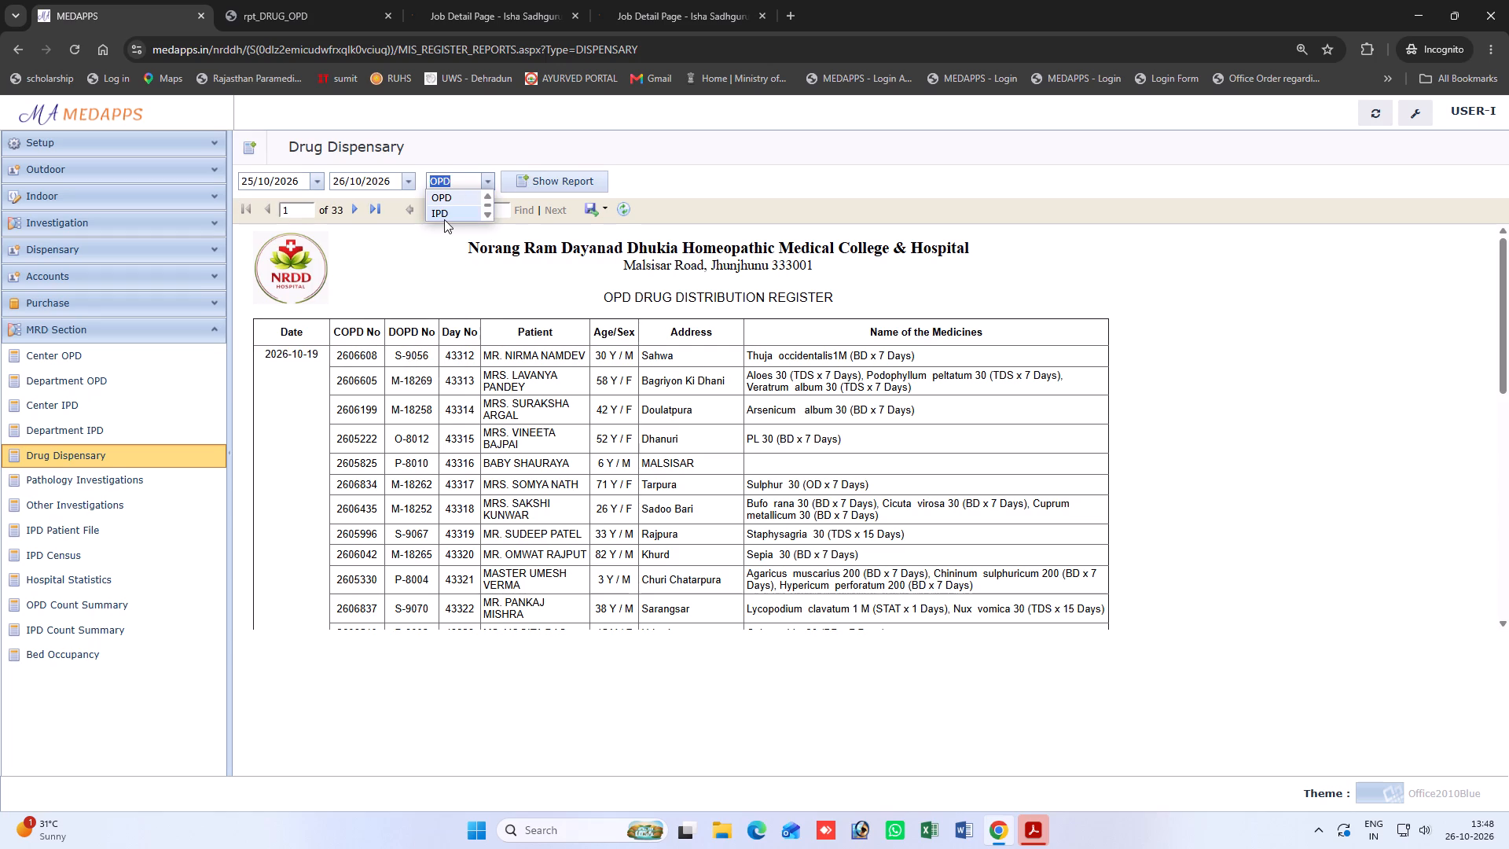
{"action": "left_click", "coordinate": [444, 219]}
{"action": "left_click", "coordinate": [537, 182]}
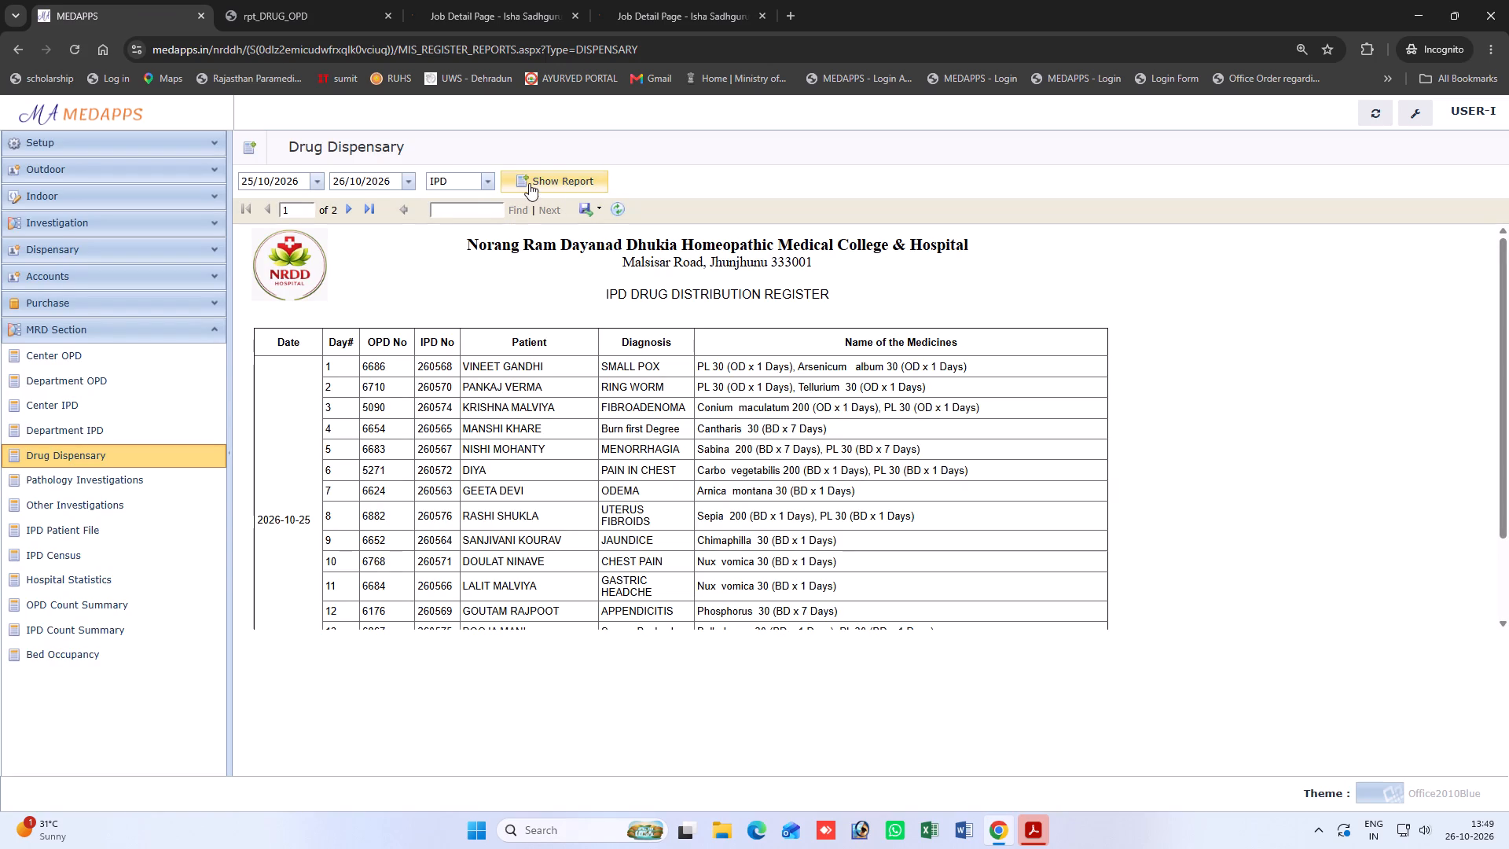
{"action": "left_click", "coordinate": [522, 182]}
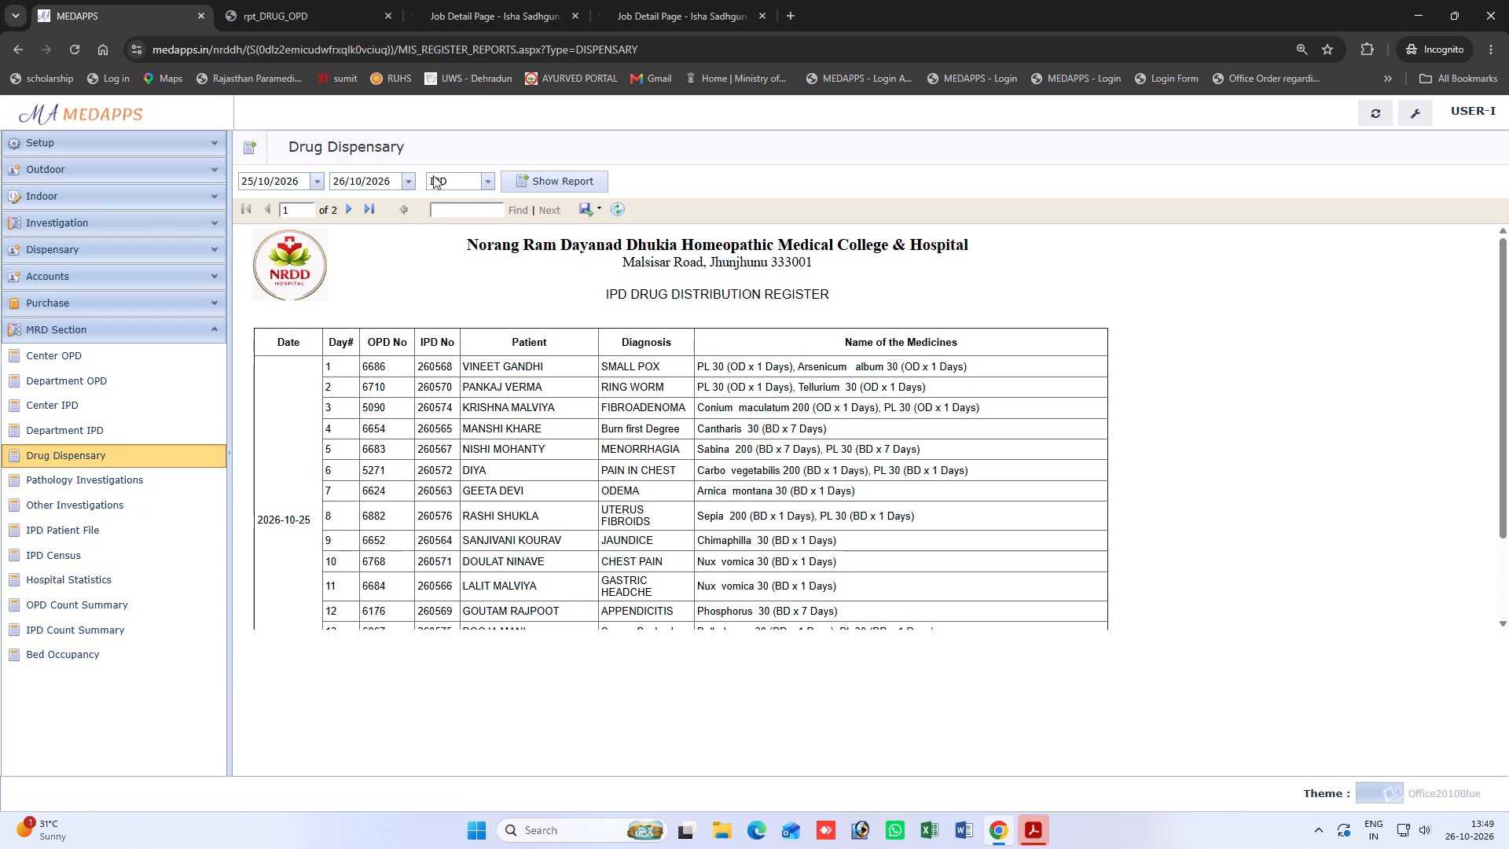
{"action": "left_click", "coordinate": [487, 182]}
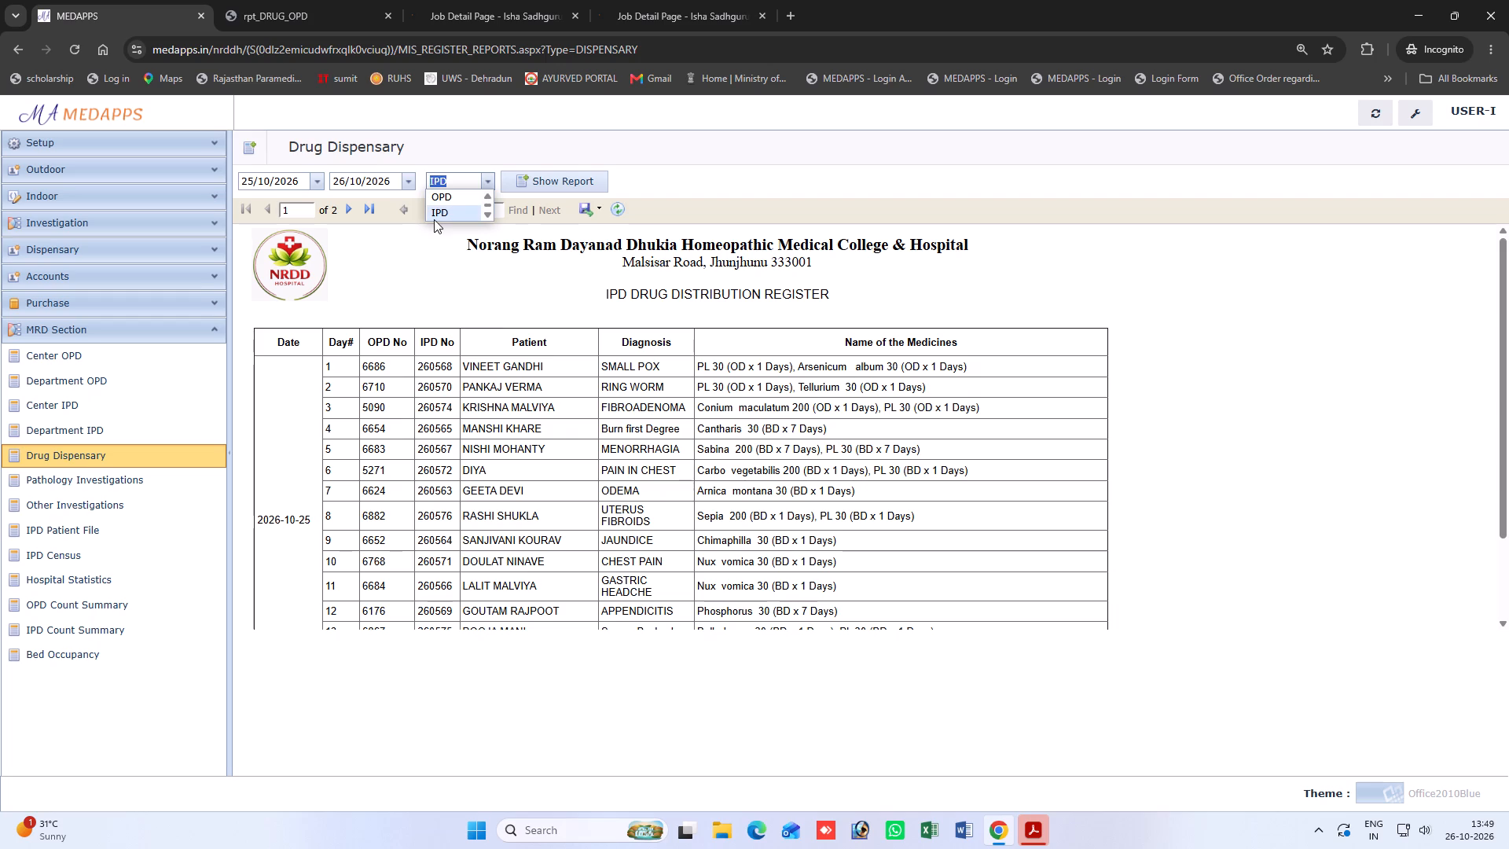
{"action": "left_click", "coordinate": [446, 214]}
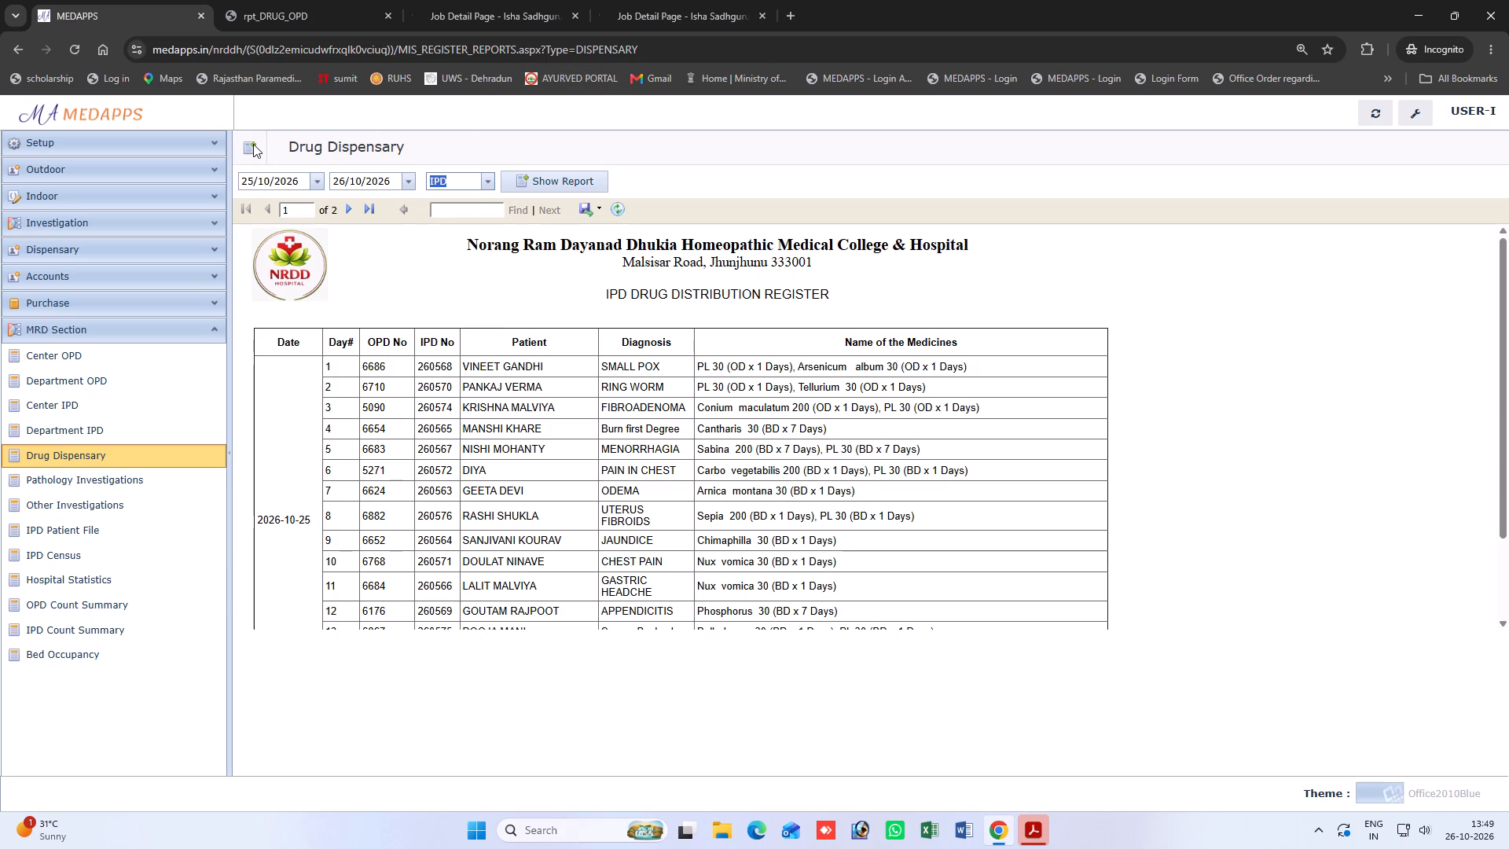